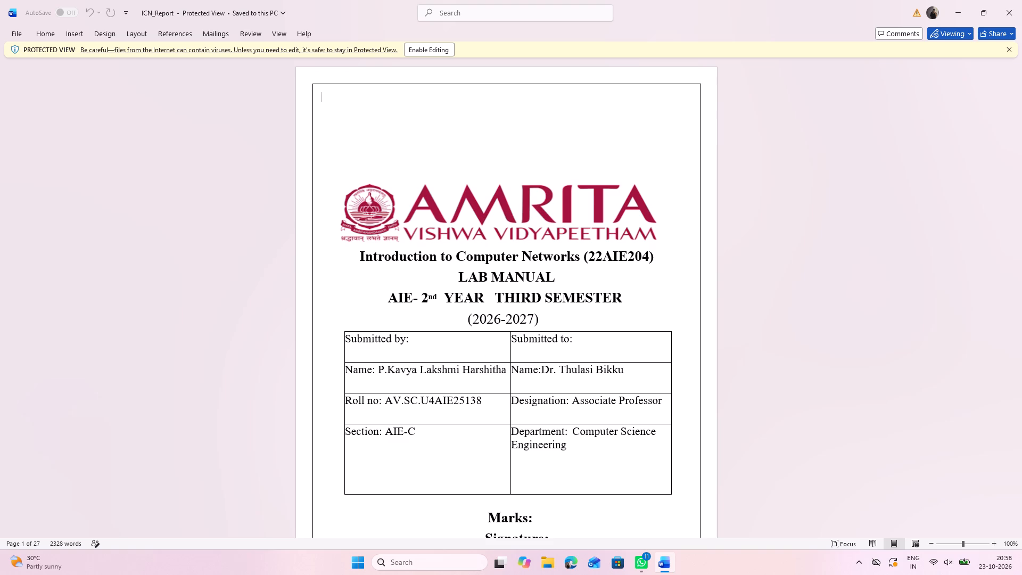
Look through the ICN_Report lab manual from the cover page to the end of Experiment 1.
{"action": "scroll", "coordinate": [564, 362], "scroll_direction": "down", "scroll_amount": 2}
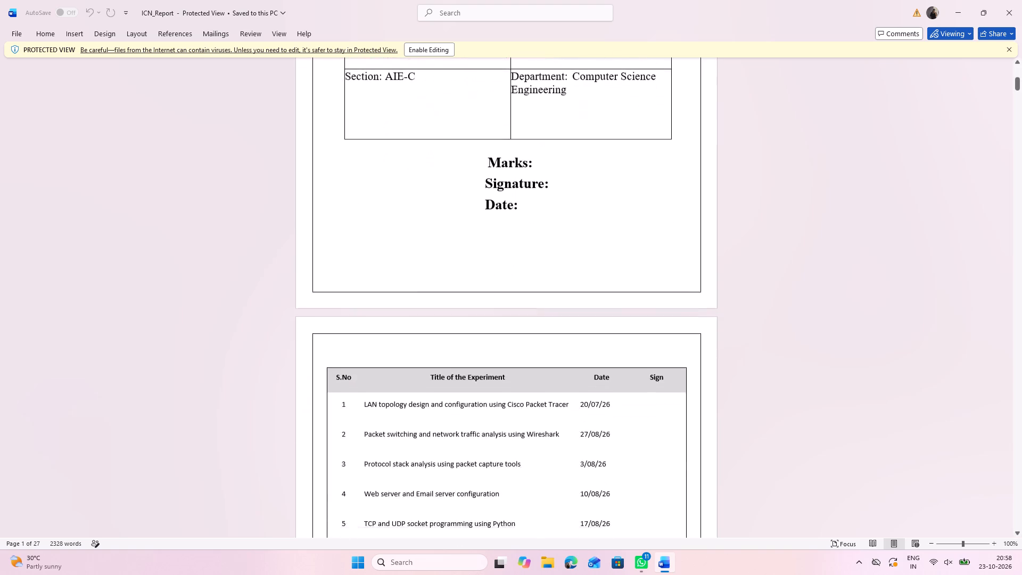
{"action": "scroll", "coordinate": [564, 362], "scroll_direction": "down", "scroll_amount": 5}
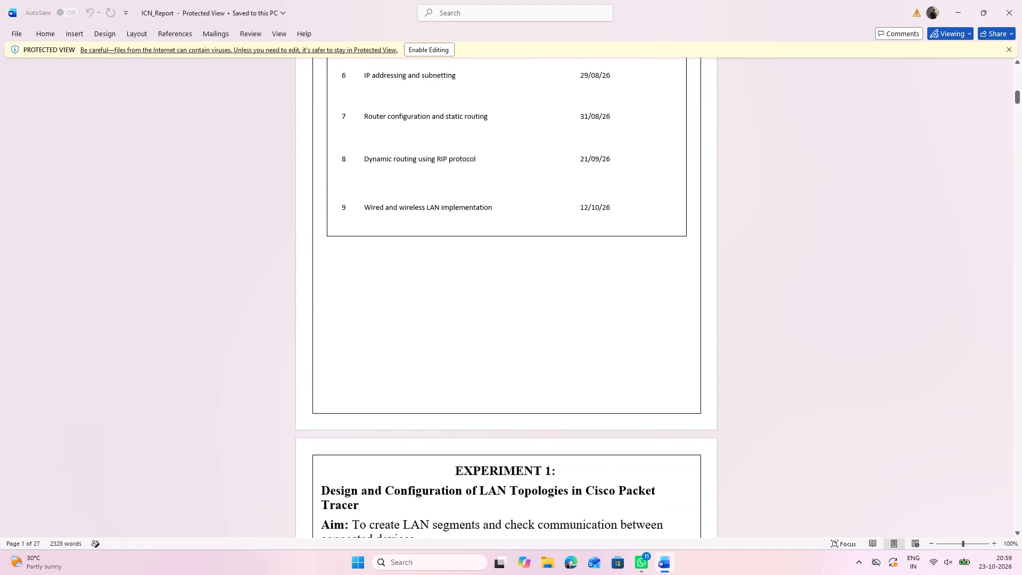
{"action": "scroll", "coordinate": [564, 362], "scroll_direction": "down", "scroll_amount": 8}
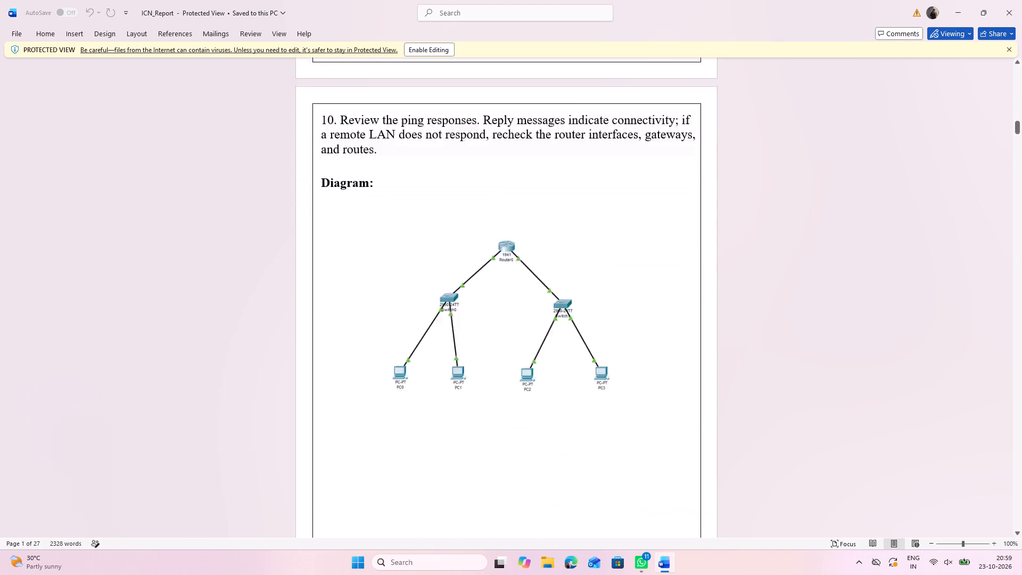
{"action": "scroll", "coordinate": [564, 362], "scroll_direction": "down", "scroll_amount": 4}
{"action": "scroll", "coordinate": [564, 362], "scroll_direction": "up", "scroll_amount": 3}
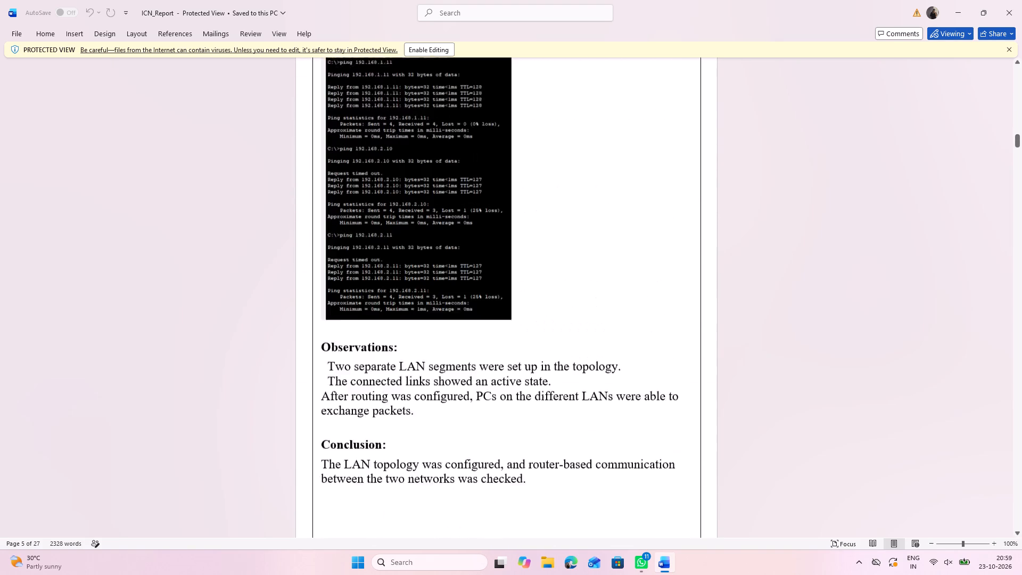
{"action": "scroll", "coordinate": [564, 362], "scroll_direction": "up", "scroll_amount": 14}
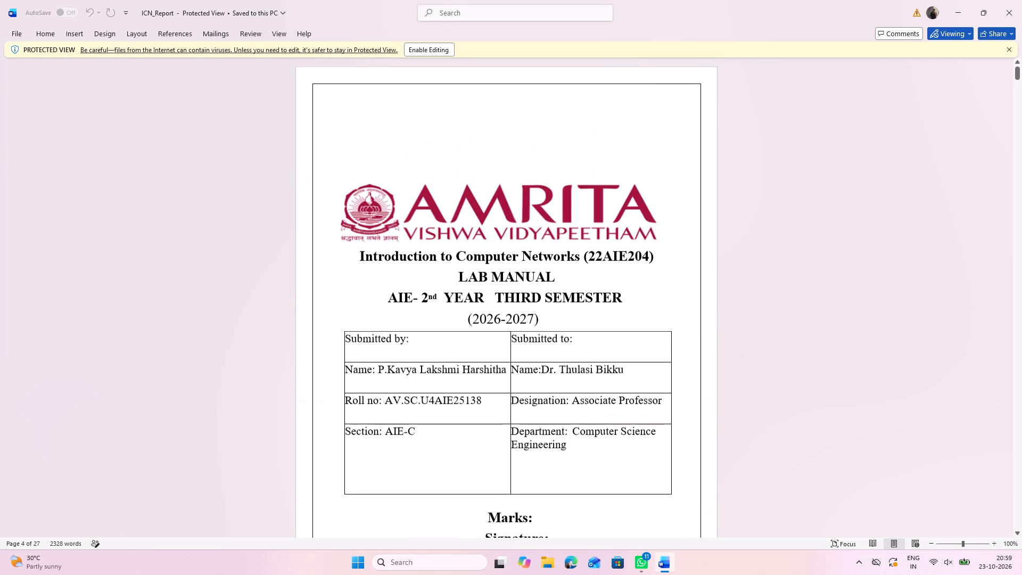
Copy the whole lab report, from above the cover page logo through the conclusion of the last experiment.
{"action": "left_click", "coordinate": [350, 150]}
{"action": "left_click_drag", "start_coordinate": [350, 150], "coordinate": [541, 500]}
{"action": "scroll", "coordinate": [537, 476], "scroll_direction": "up", "scroll_amount": 1}
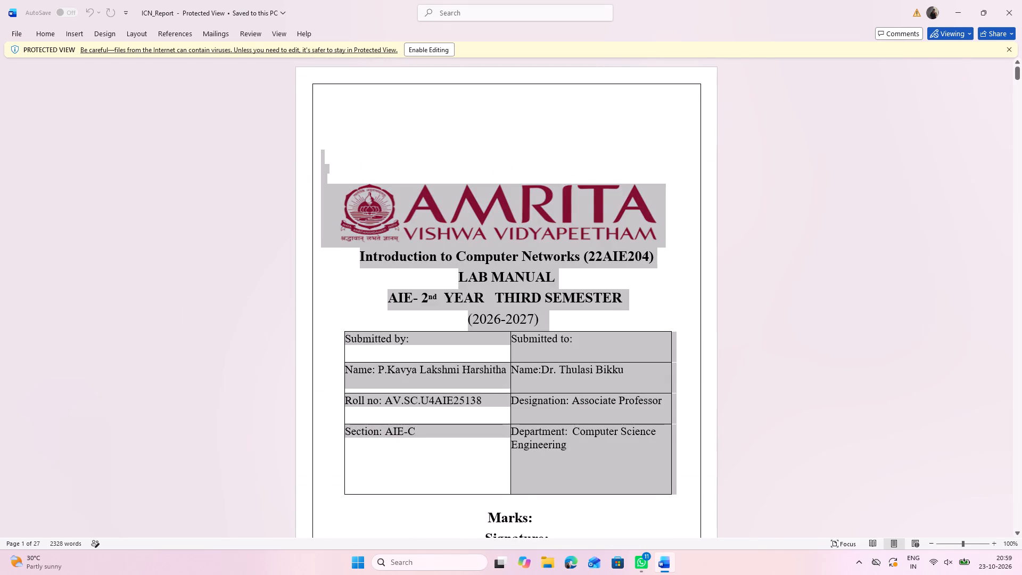
{"action": "scroll", "coordinate": [541, 500], "scroll_direction": "up", "scroll_amount": 1}
{"action": "left_click_drag", "start_coordinate": [541, 500], "coordinate": [1021, 574]}
{"action": "scroll", "coordinate": [610, 574], "scroll_direction": "up", "scroll_amount": 4}
{"action": "scroll", "coordinate": [835, 574], "scroll_direction": "up", "scroll_amount": 4}
{"action": "scroll", "coordinate": [1021, 574], "scroll_direction": "up", "scroll_amount": 20}
{"action": "scroll", "coordinate": [1021, 574], "scroll_direction": "up", "scroll_amount": 6}
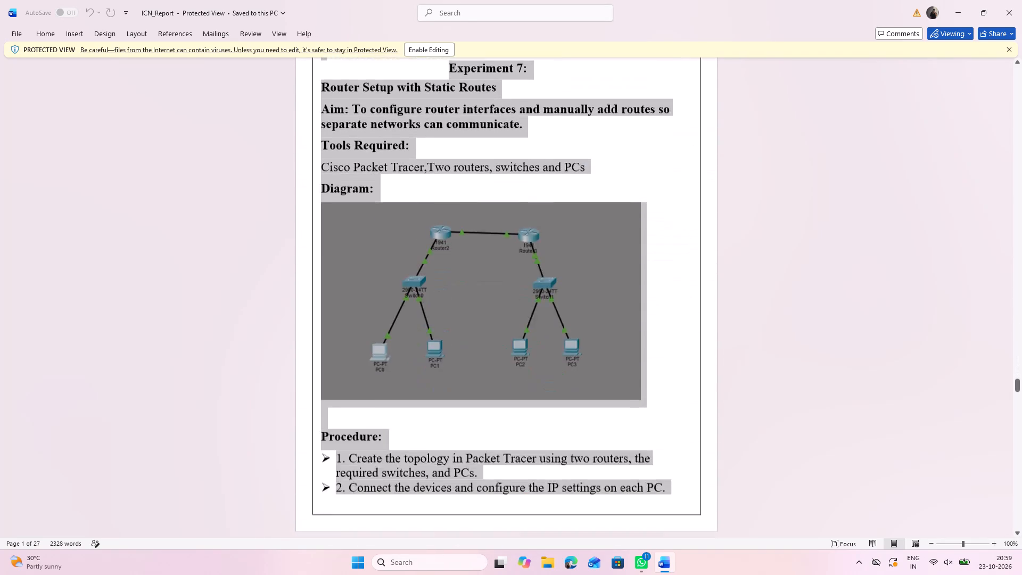
{"action": "left_click_drag", "start_coordinate": [1021, 574], "coordinate": [1013, 574]}
{"action": "scroll", "coordinate": [1021, 574], "scroll_direction": "up", "scroll_amount": 1}
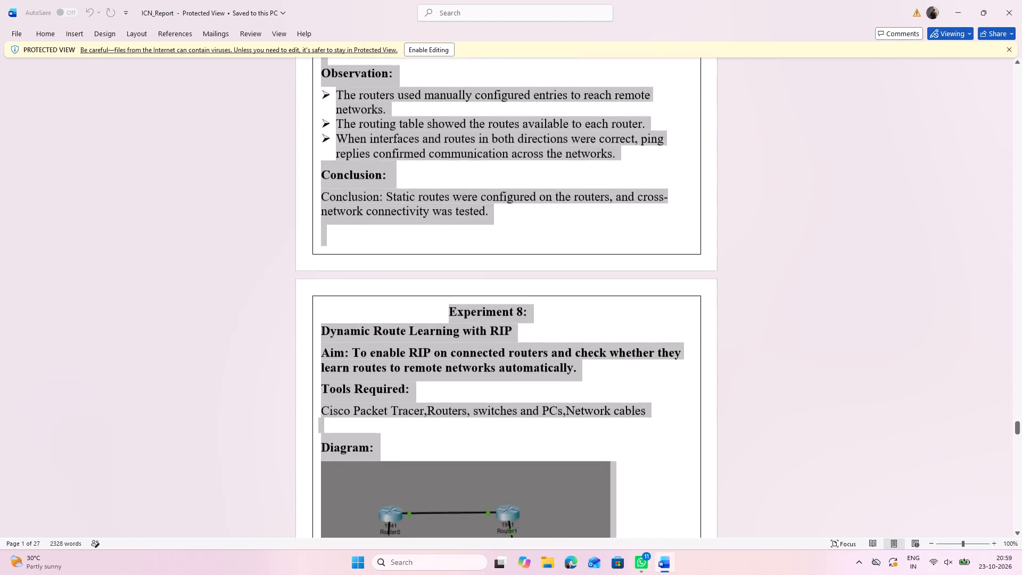
{"action": "left_click_drag", "start_coordinate": [1013, 574], "coordinate": [1021, 574]}
{"action": "scroll", "coordinate": [1018, 574], "scroll_direction": "up", "scroll_amount": 5}
{"action": "key", "text": "ctrl+c"}
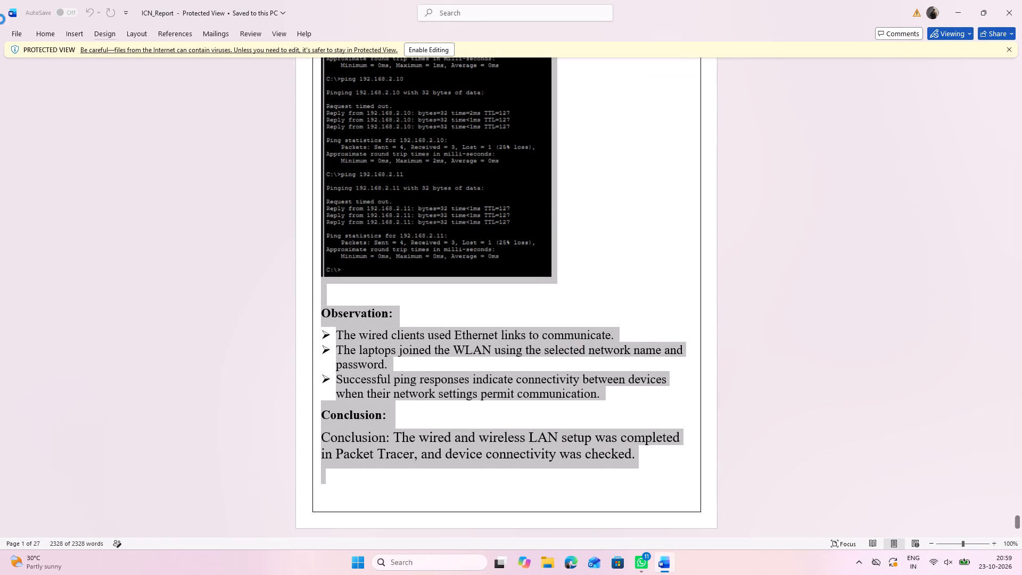
Create a new blank document and paste the copied lab report into it.
{"action": "left_click", "coordinate": [15, 28]}
{"action": "left_click", "coordinate": [26, 62]}
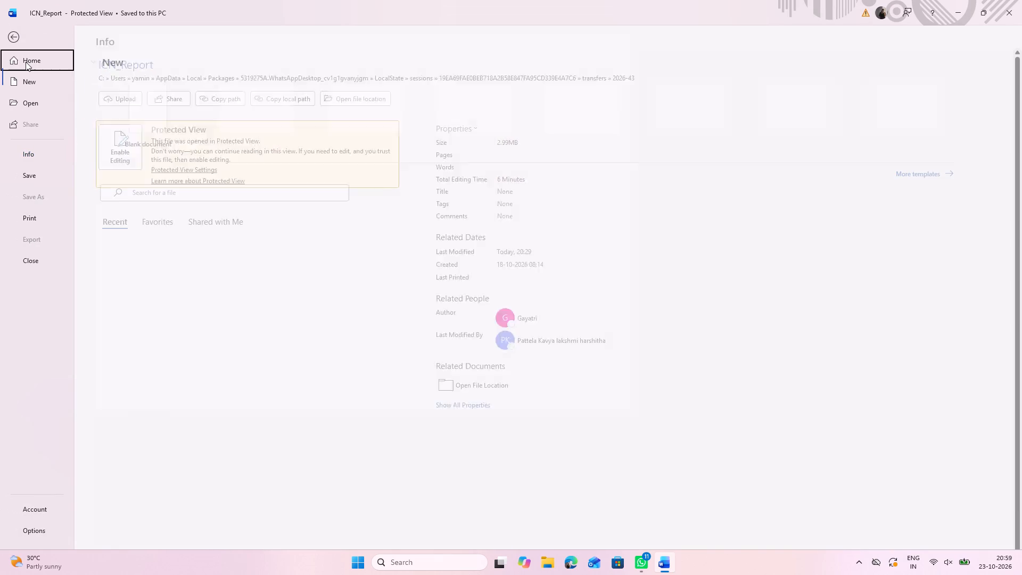
{"action": "left_click", "coordinate": [160, 111]}
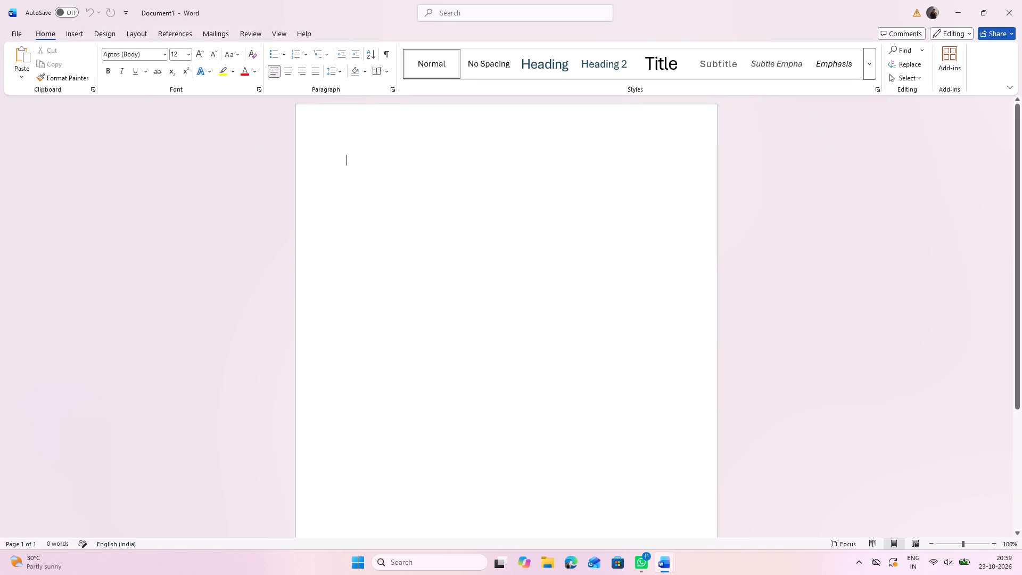
{"action": "key", "text": "ctrl+v"}
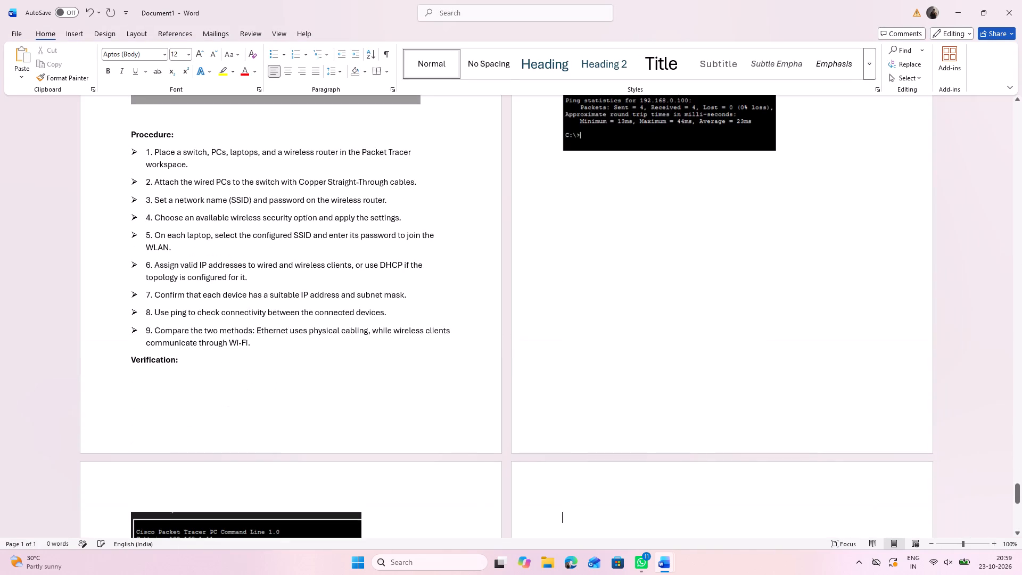
Indent the cover page line "Introduction to Computer Networks (22AIE204)" with leading spaces so it sits roughly centred under the logo.
{"action": "scroll", "coordinate": [465, 194], "scroll_direction": "up", "scroll_amount": 4, "text": "ctrl"}
{"action": "scroll", "coordinate": [427, 196], "scroll_direction": "up", "scroll_amount": 19}
{"action": "scroll", "coordinate": [427, 196], "scroll_direction": "up", "scroll_amount": 11}
{"action": "scroll", "coordinate": [427, 196], "scroll_direction": "up", "scroll_amount": 20}
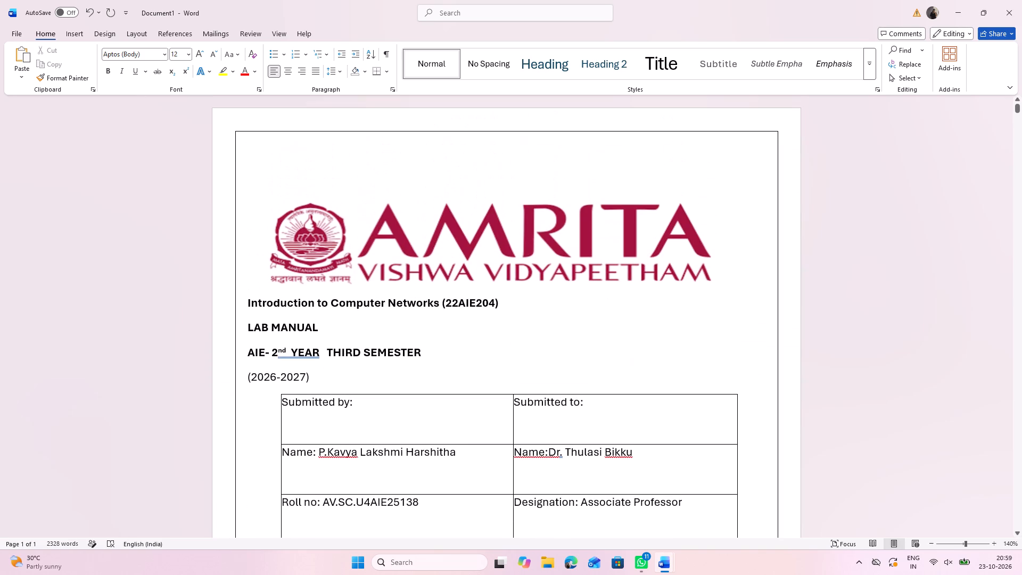
{"action": "left_click", "coordinate": [248, 303]}
{"action": "key", "text": "space"}
{"action": "key", "text": "space"}
{"action": "key", "text": "space"}
{"action": "key", "text": "space"}
{"action": "key", "text": "space"}
{"action": "key", "text": "space"}
{"action": "key", "text": "space"}
{"action": "key", "text": "space"}
{"action": "key", "text": "space"}
{"action": "key", "text": "space"}
{"action": "key", "text": "space"}
{"action": "key", "text": "space"}
{"action": "key", "text": "space"}
{"action": "key", "text": "space"}
{"action": "key", "text": "space"}
{"action": "key", "text": "space"}
{"action": "key", "text": "space"}
{"action": "key", "text": "space"}
{"action": "key", "text": "space"}
{"action": "key", "text": "space"}
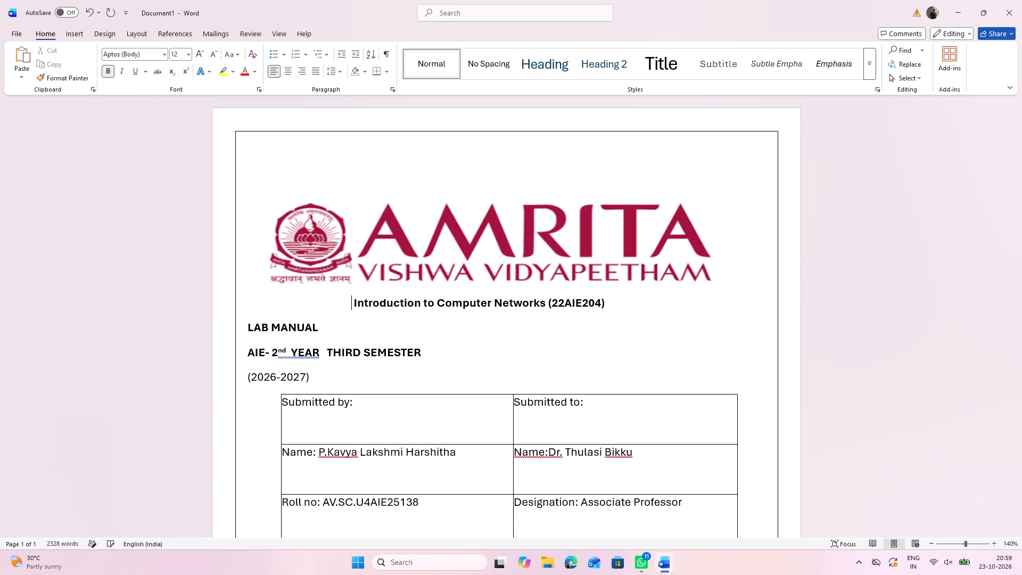
Indent the "LAB MANUAL" line with leading spaces so it sits roughly centred below the course title.
{"action": "left_click", "coordinate": [245, 326]}
{"action": "key", "text": "space"}
{"action": "key", "text": "space"}
{"action": "key", "text": "space"}
{"action": "key", "text": "space"}
{"action": "key", "text": "space"}
{"action": "key", "text": "space"}
{"action": "key", "text": "space"}
{"action": "key", "text": "space"}
{"action": "key", "text": "space"}
{"action": "key", "text": "space"}
{"action": "key", "text": "space"}
{"action": "key", "text": "space"}
{"action": "key", "text": "space"}
{"action": "key", "text": "space"}
{"action": "key", "text": "space"}
{"action": "key", "text": "space"}
{"action": "key", "text": "space"}
{"action": "key", "text": "space"}
{"action": "key", "text": "space"}
{"action": "key", "text": "space"}
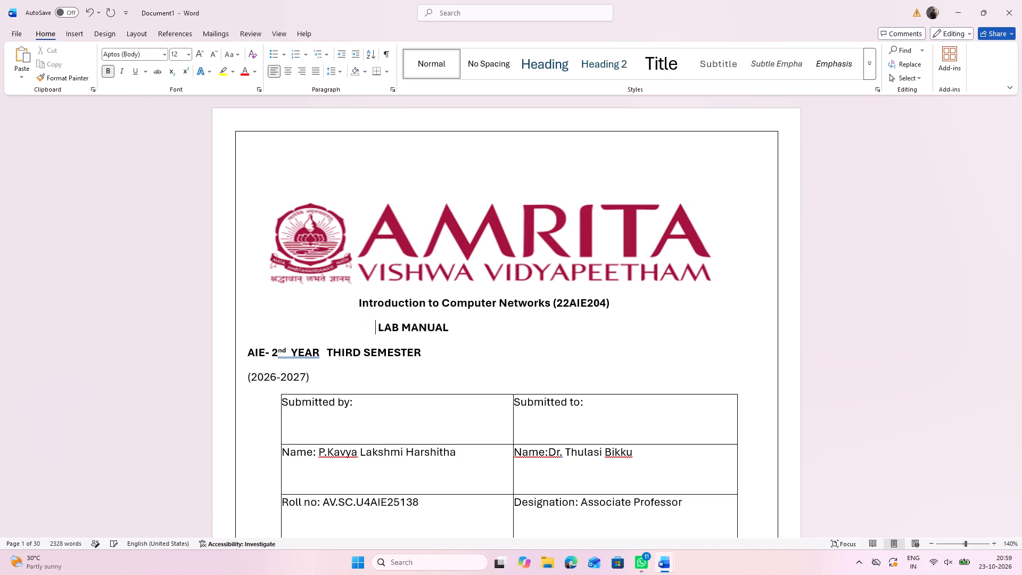
{"action": "key", "text": "space"}
{"action": "key", "text": "space"}
{"action": "key", "text": "space"}
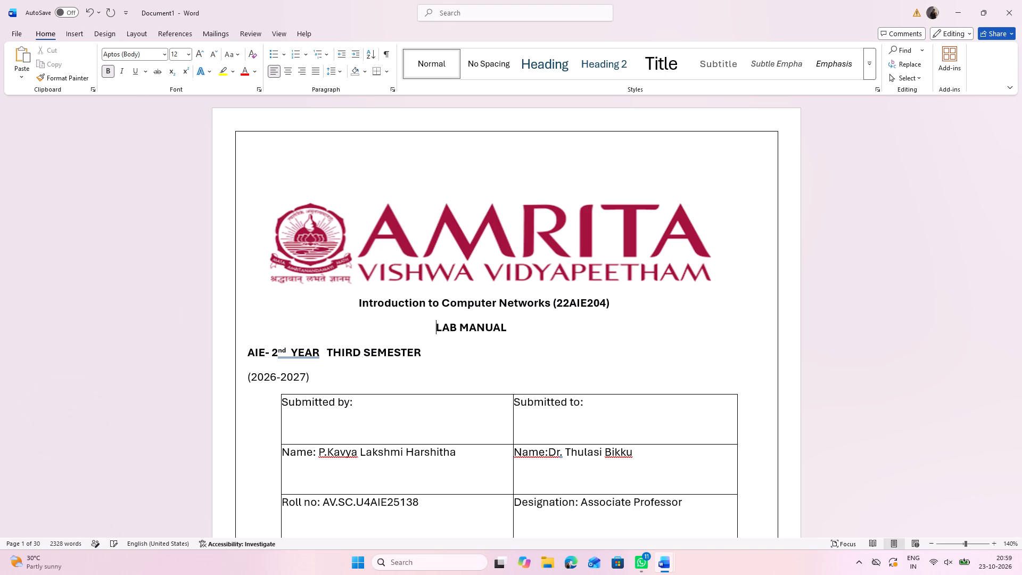
Indent the "AIE- 2nd YEAR THIRD SEMESTER" line with leading spaces so it sits roughly centred below "LAB MANUAL".
{"action": "left_click", "coordinate": [243, 354]}
{"action": "key", "text": "space"}
{"action": "key", "text": "space"}
{"action": "key", "text": "space"}
{"action": "key", "text": "space"}
{"action": "key", "text": "space"}
{"action": "key", "text": "space"}
{"action": "key", "text": "space"}
{"action": "key", "text": "space"}
{"action": "key", "text": "space"}
{"action": "key", "text": "space"}
{"action": "key", "text": "space"}
{"action": "key", "text": "space"}
{"action": "key", "text": "space"}
{"action": "key", "text": "space"}
{"action": "key", "text": "space"}
{"action": "key", "text": "space"}
{"action": "key", "text": "space"}
{"action": "key", "text": "space"}
{"action": "key", "text": "space"}
{"action": "key", "text": "space"}
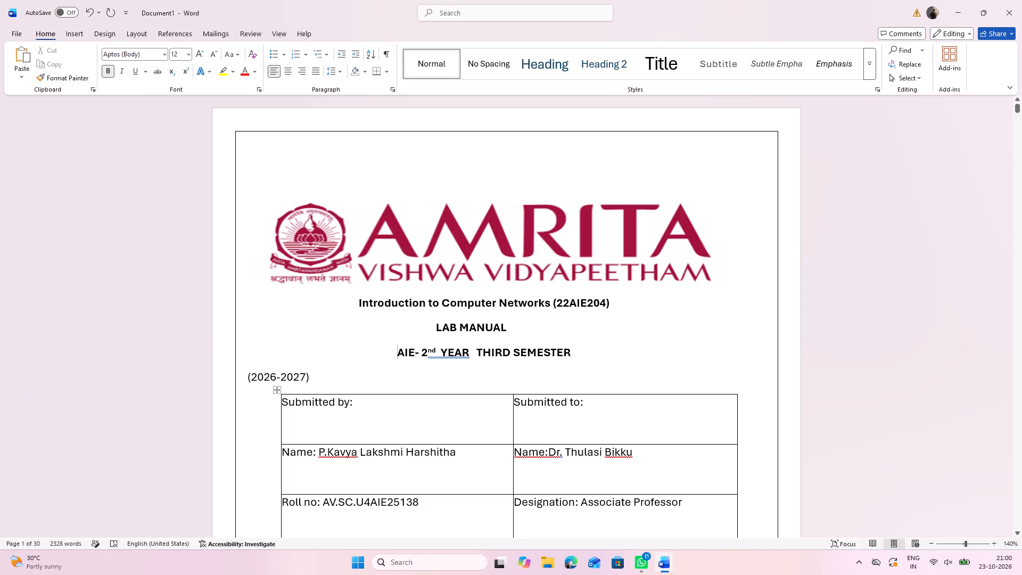
Join "(2026-2027)" onto the end of the semester line and add a blank line before the submission table.
{"action": "left_click", "coordinate": [246, 376]}
{"action": "key", "text": "BackSpace"}
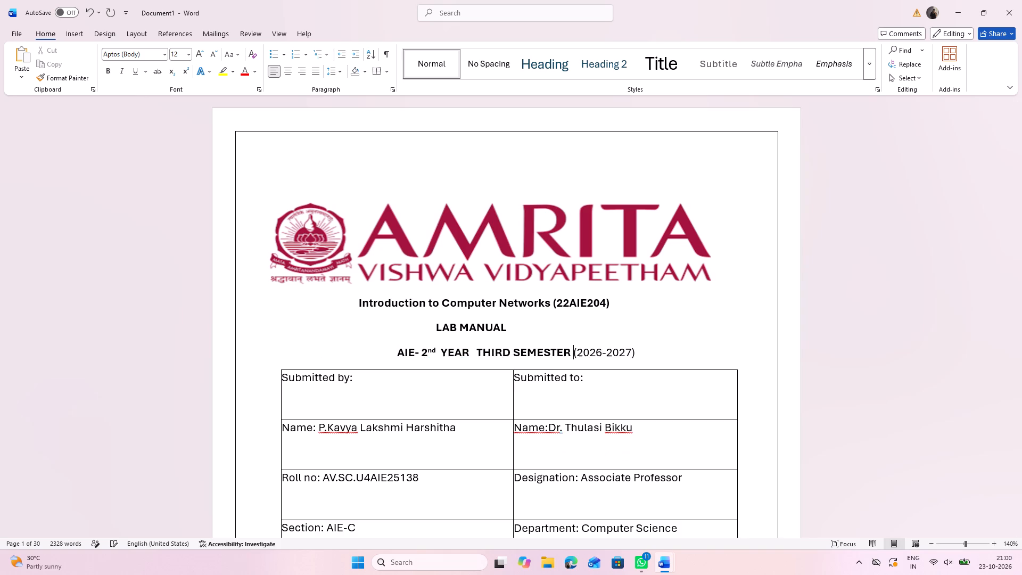
{"action": "left_click", "coordinate": [645, 352]}
{"action": "key", "text": "Return"}
Select the cover page text from the course title through "Date:" and open the font choices for it.
{"action": "scroll", "coordinate": [645, 352], "scroll_direction": "down", "scroll_amount": 2}
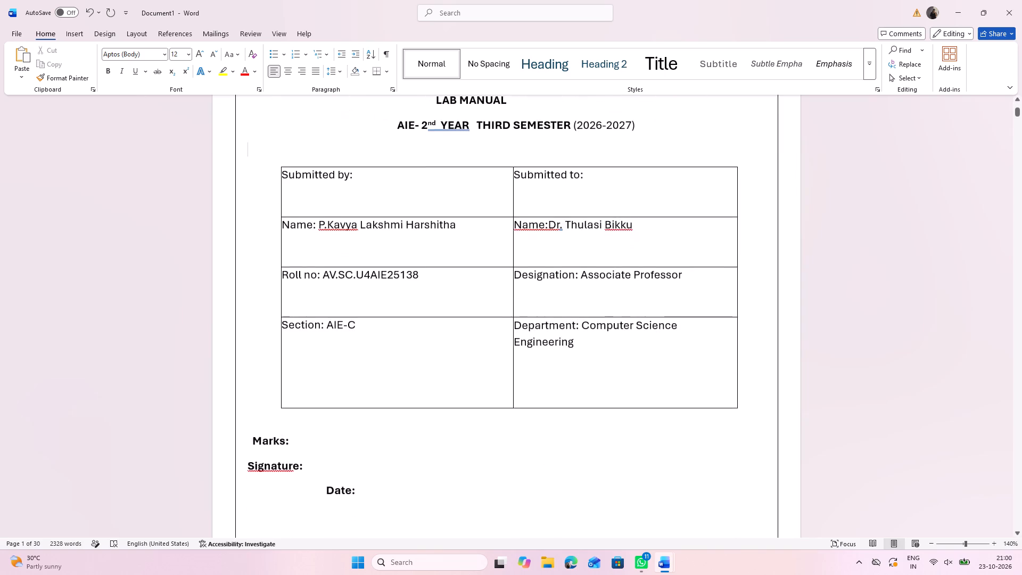
{"action": "scroll", "coordinate": [645, 352], "scroll_direction": "up", "scroll_amount": 1}
{"action": "left_click_drag", "start_coordinate": [351, 308], "coordinate": [367, 320]}
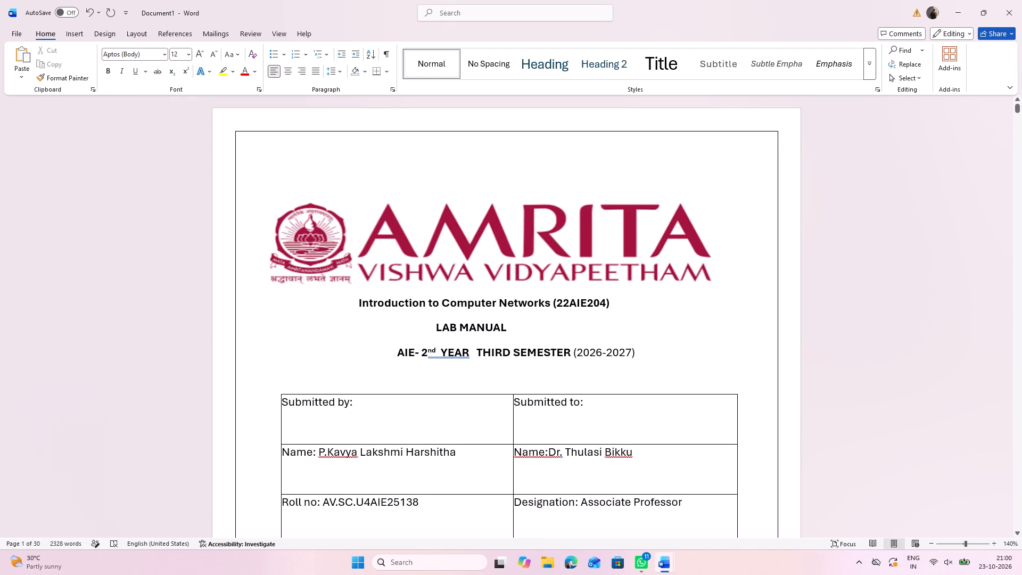
{"action": "left_click_drag", "start_coordinate": [367, 320], "coordinate": [636, 574]}
{"action": "scroll", "coordinate": [632, 488], "scroll_direction": "up", "scroll_amount": 1}
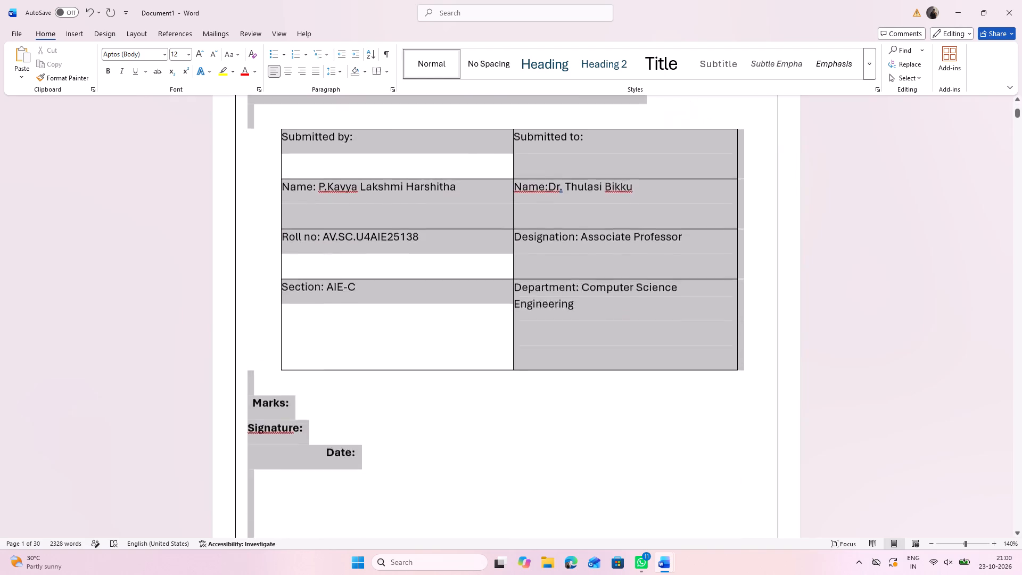
{"action": "left_click_drag", "start_coordinate": [636, 574], "coordinate": [637, 338]}
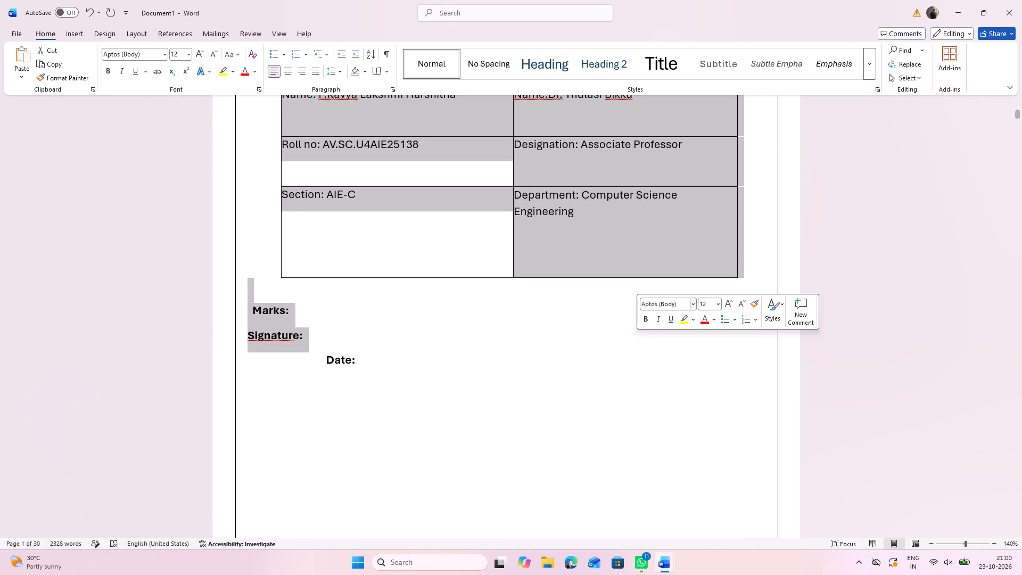
{"action": "scroll", "coordinate": [359, 243], "scroll_direction": "up", "scroll_amount": 2}
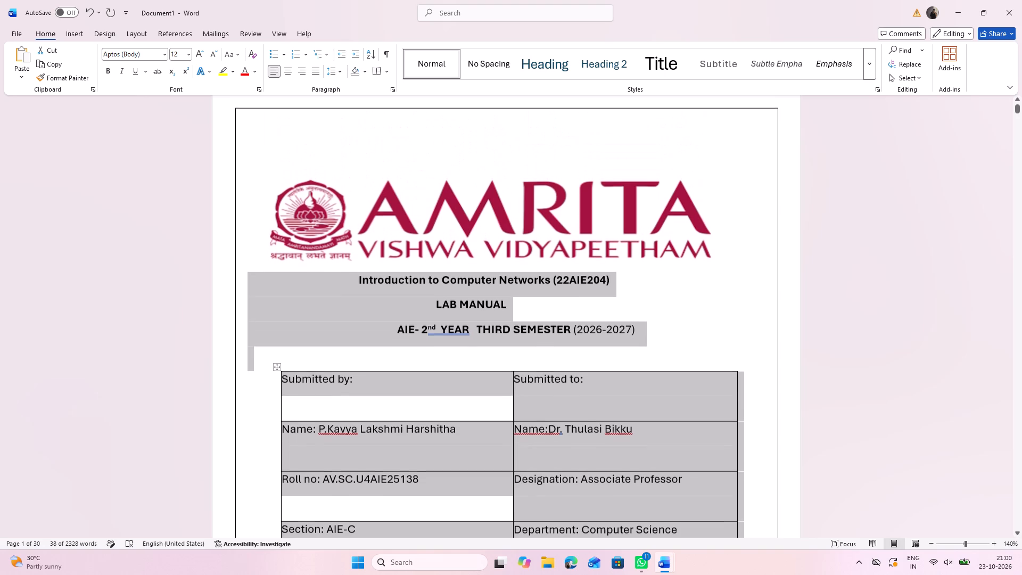
{"action": "left_click", "coordinate": [364, 281]}
{"action": "left_click_drag", "start_coordinate": [364, 281], "coordinate": [531, 471]}
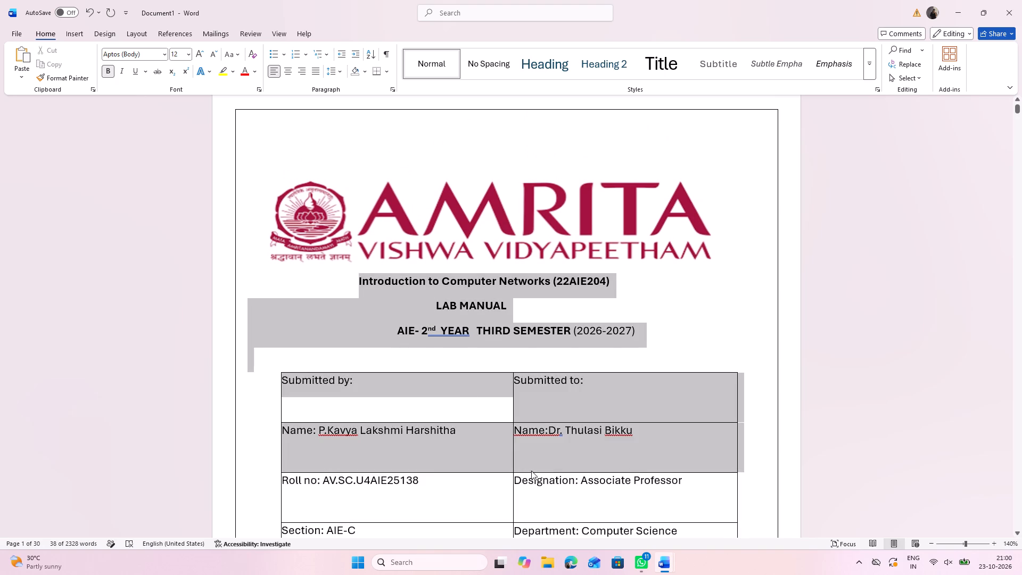
{"action": "left_click_drag", "start_coordinate": [531, 471], "coordinate": [393, 286]}
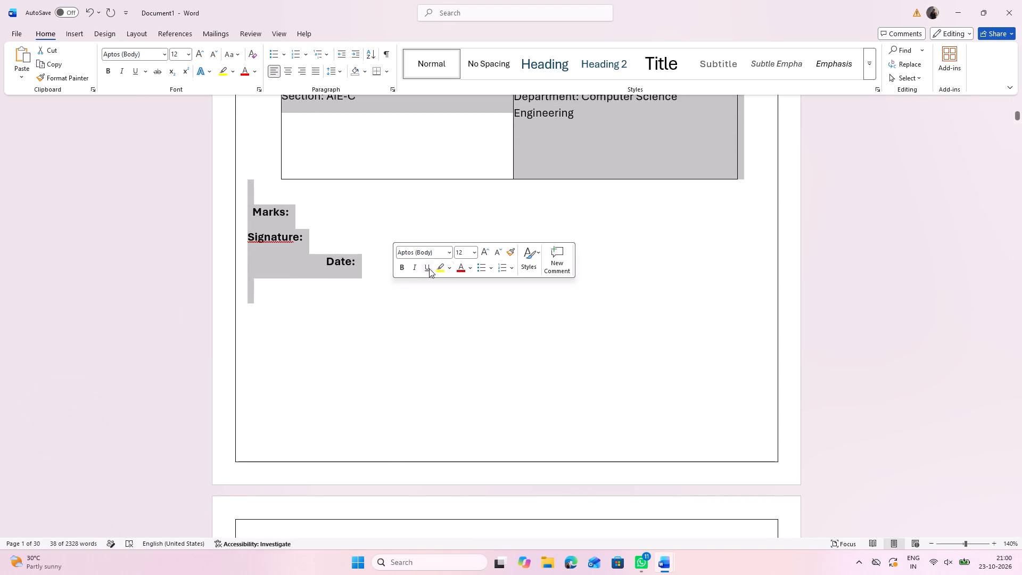
{"action": "left_click", "coordinate": [449, 253]}
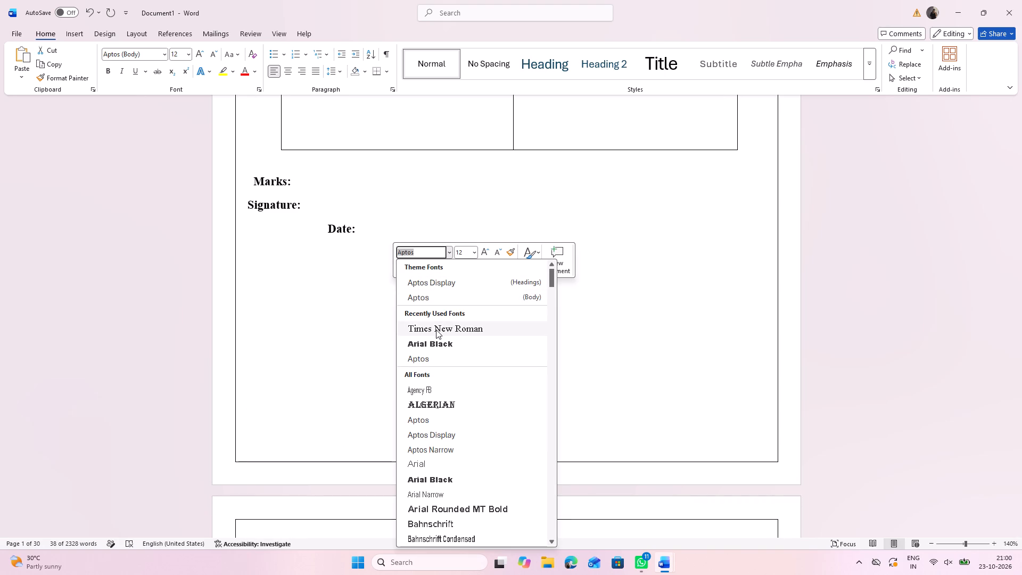
Set the selected cover page text to Times New Roman at size 14.
{"action": "left_click", "coordinate": [436, 330]}
{"action": "left_click", "coordinate": [477, 253]}
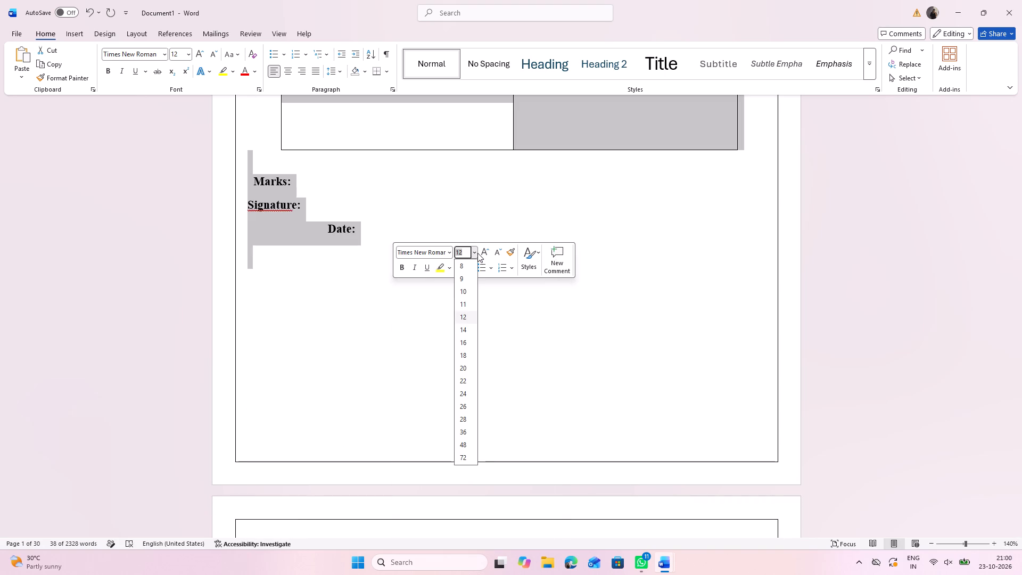
{"action": "left_click", "coordinate": [463, 325]}
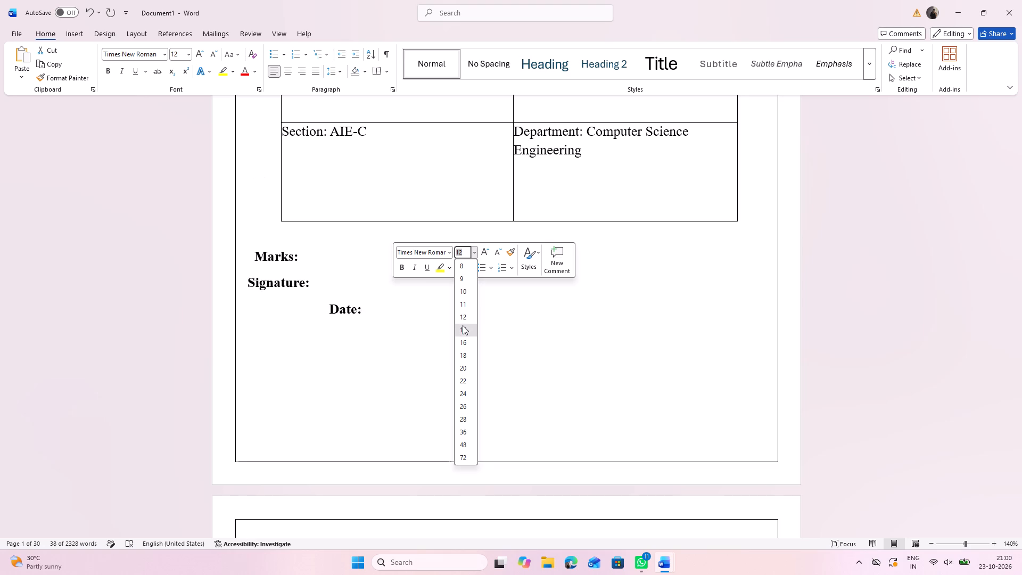
{"action": "left_click", "coordinate": [316, 305]}
Remove the leading spaces before "Date:" so it lines up near the margin below "Signature:".
{"action": "left_click", "coordinate": [330, 308]}
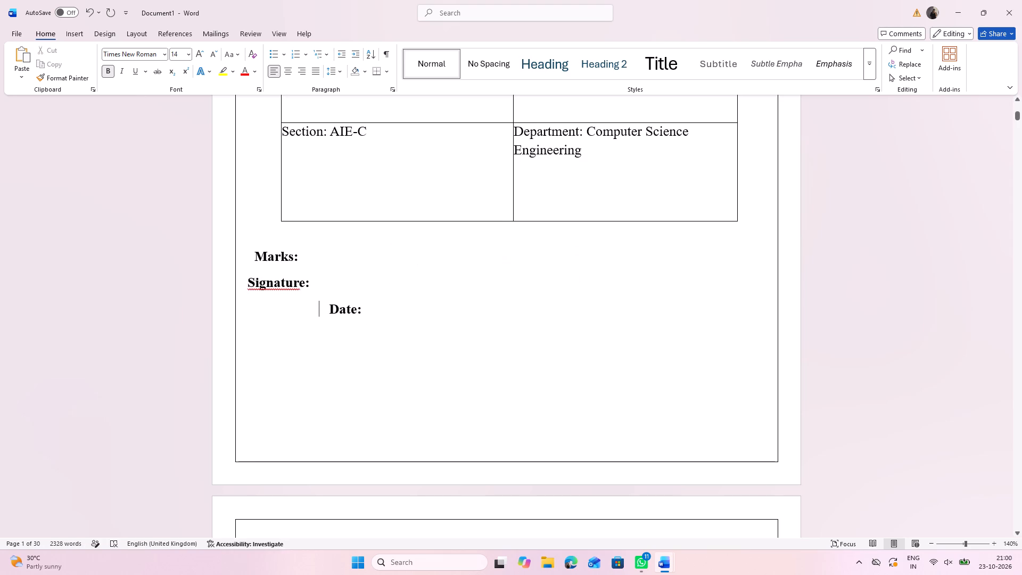
{"action": "key", "text": "BackSpace"}
{"action": "key", "text": "BackSpace"}
{"action": "key", "text": "BackSpace"}
{"action": "key", "text": "BackSpace"}
{"action": "key", "text": "BackSpace"}
{"action": "key", "text": "BackSpace"}
{"action": "key", "text": "BackSpace"}
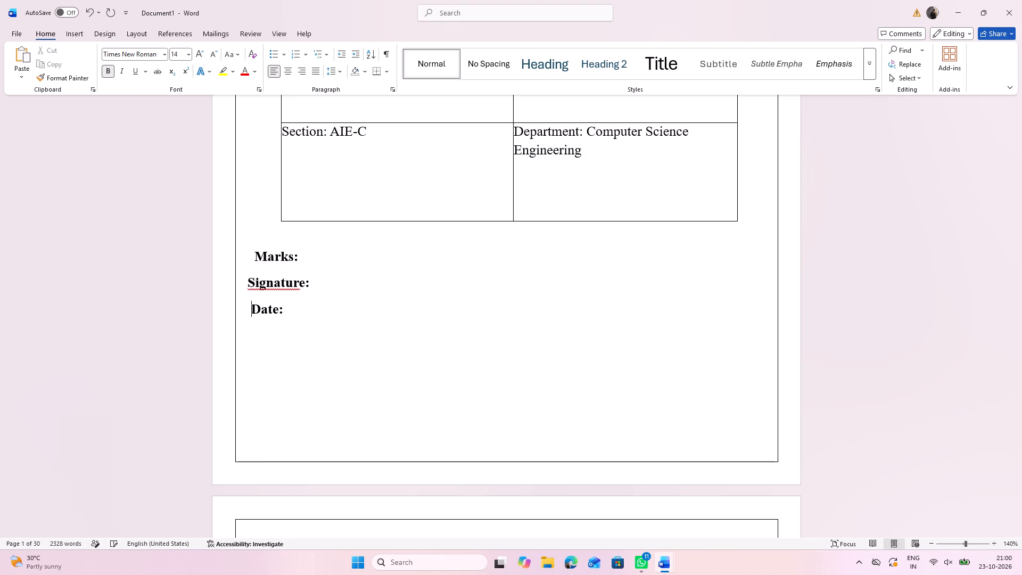
Select the whole experiment index table, from its S.No header through row 9, and change its font to Times New Roman.
{"action": "scroll", "coordinate": [378, 342], "scroll_direction": "down", "scroll_amount": 2}
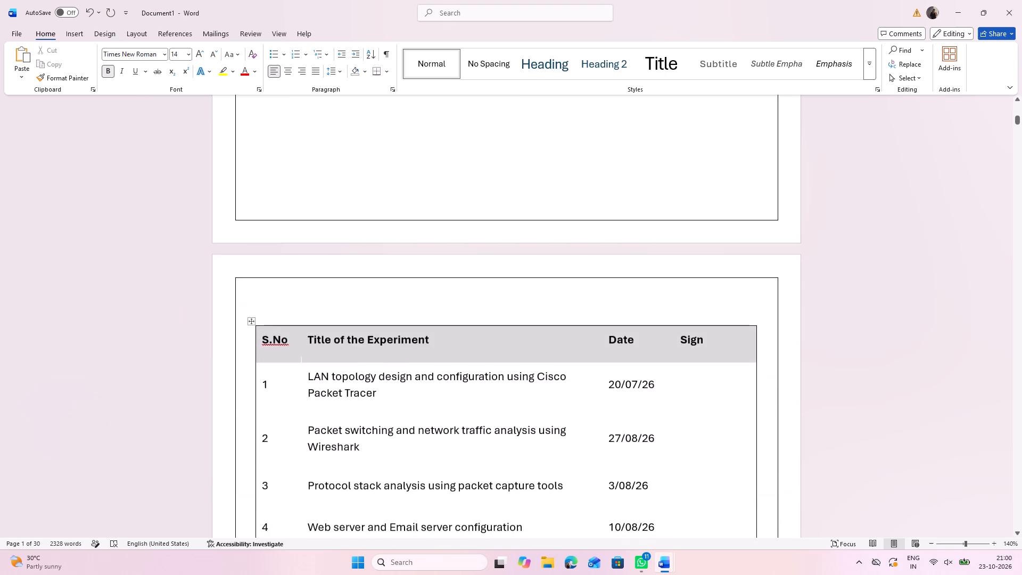
{"action": "scroll", "coordinate": [378, 342], "scroll_direction": "down", "scroll_amount": 3}
{"action": "scroll", "coordinate": [378, 342], "scroll_direction": "up", "scroll_amount": 2}
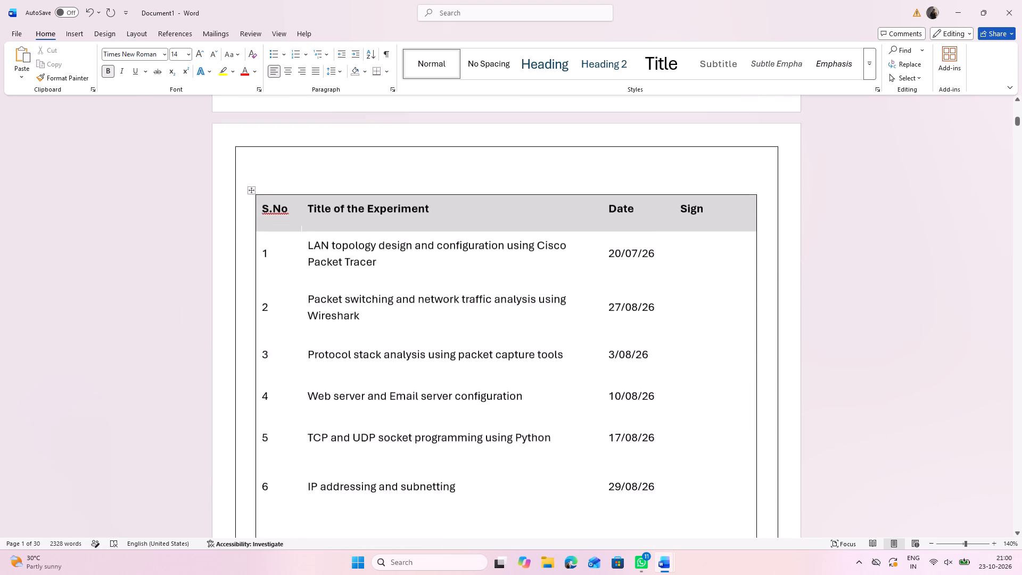
{"action": "left_click_drag", "start_coordinate": [258, 250], "coordinate": [325, 344]}
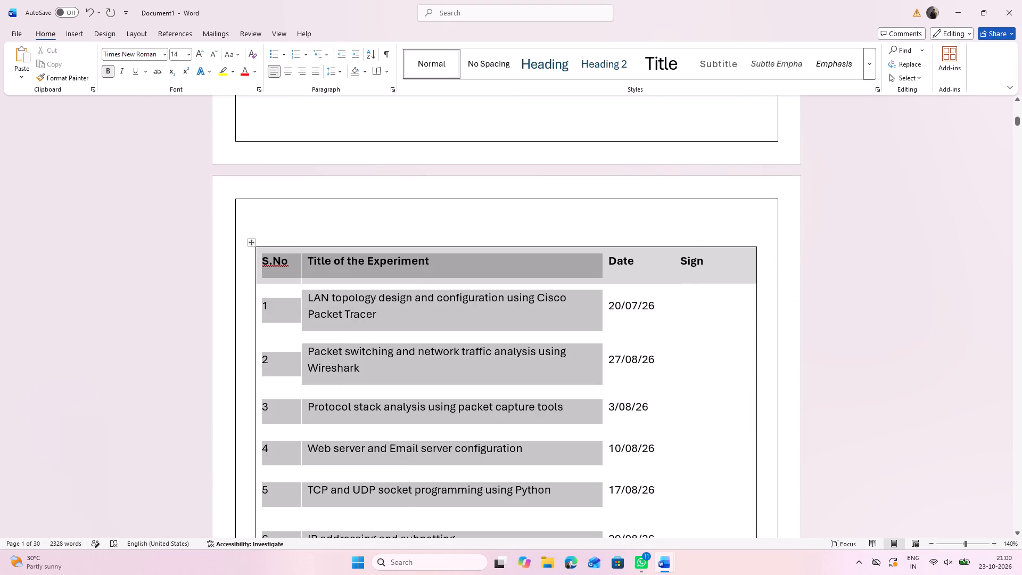
{"action": "left_click_drag", "start_coordinate": [325, 344], "coordinate": [630, 380]}
{"action": "scroll", "coordinate": [530, 506], "scroll_direction": "right", "scroll_amount": 1}
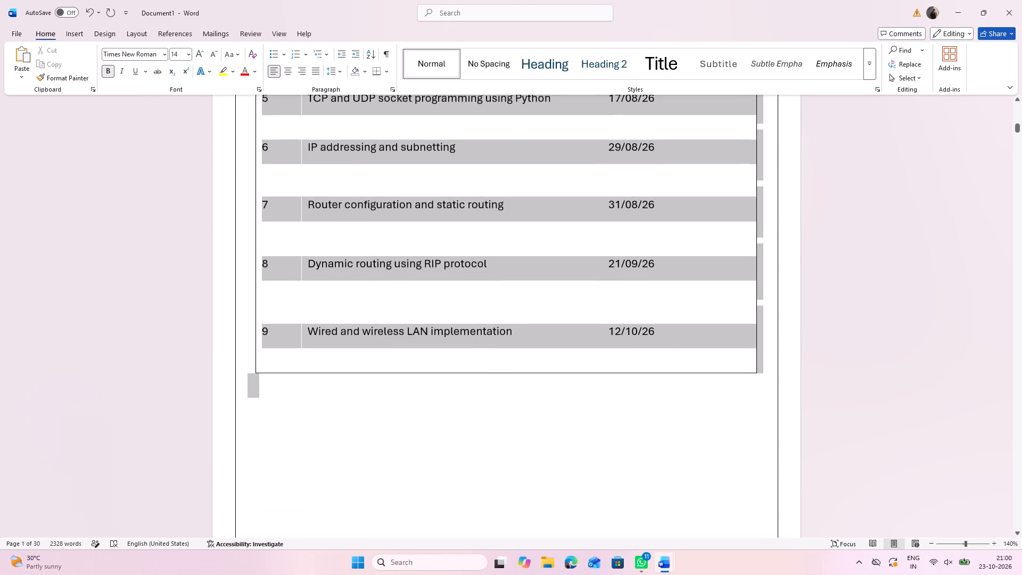
{"action": "left_click_drag", "start_coordinate": [630, 380], "coordinate": [634, 382]}
{"action": "left_click", "coordinate": [691, 346]}
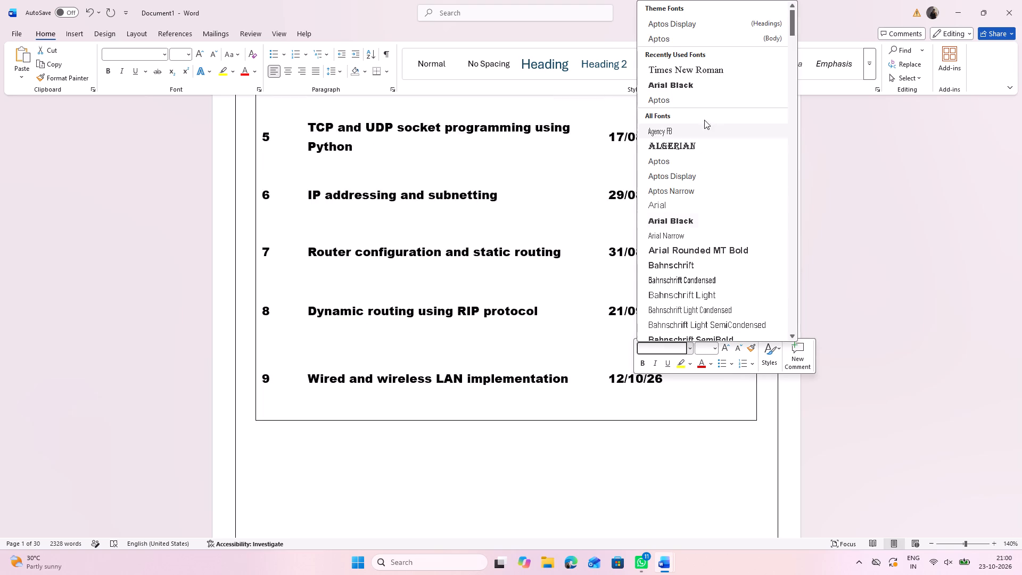
{"action": "left_click", "coordinate": [688, 71]}
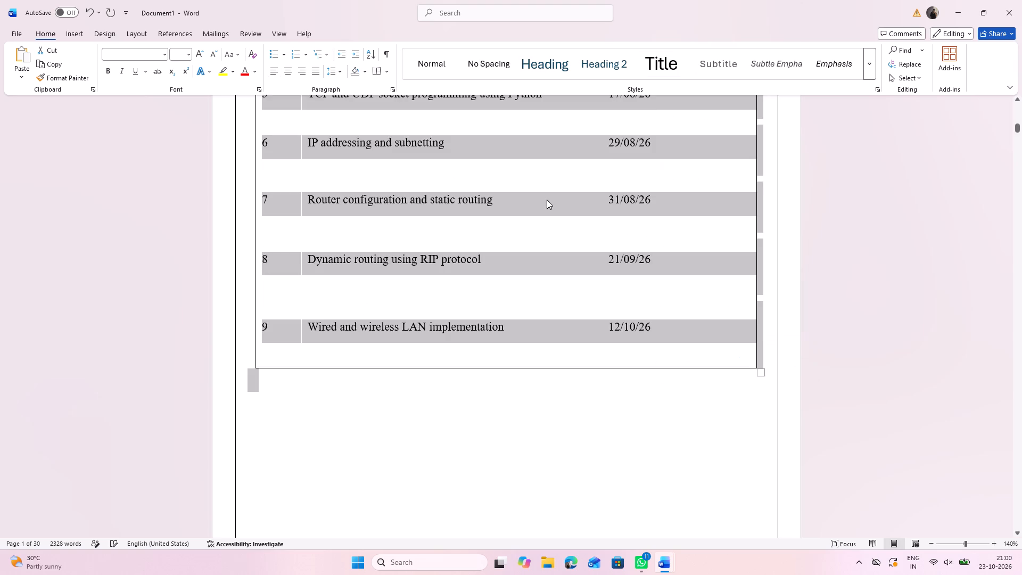
Select the manual's body text from the "EXPERIMENT 1:" heading onward through the following experiments.
{"action": "scroll", "coordinate": [547, 200], "scroll_direction": "up", "scroll_amount": 2}
{"action": "scroll", "coordinate": [547, 200], "scroll_direction": "down", "scroll_amount": 6}
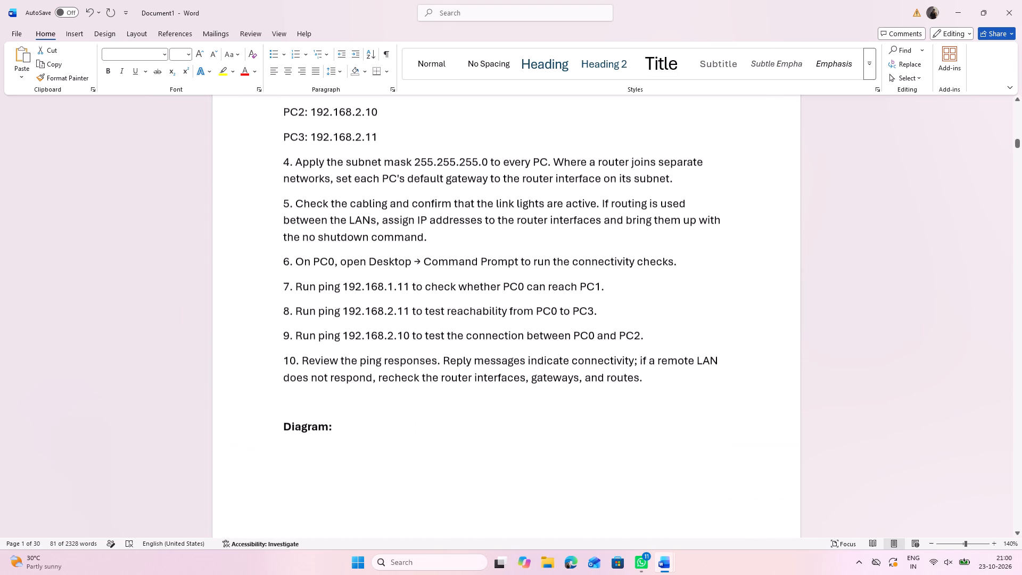
{"action": "scroll", "coordinate": [547, 200], "scroll_direction": "up", "scroll_amount": 2}
{"action": "scroll", "coordinate": [416, 134], "scroll_direction": "up", "scroll_amount": 1}
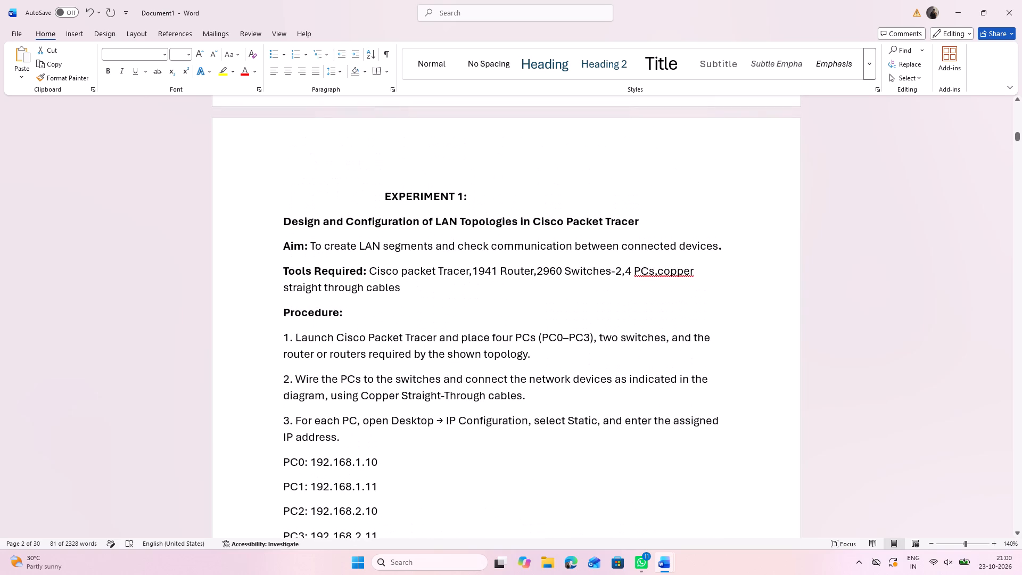
{"action": "left_click_drag", "start_coordinate": [378, 195], "coordinate": [667, 569]}
{"action": "scroll", "coordinate": [540, 463], "scroll_direction": "up", "scroll_amount": 3}
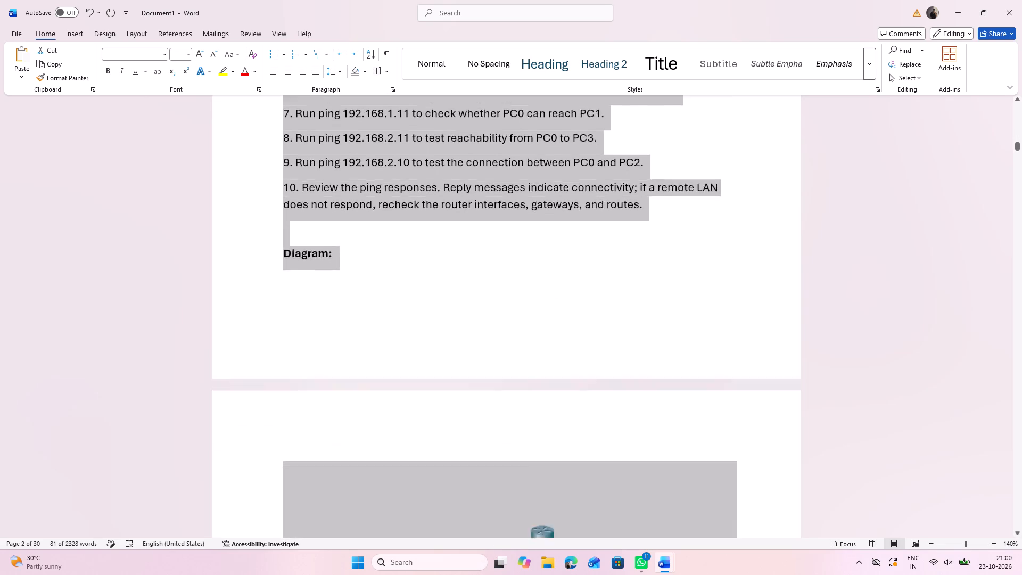
{"action": "left_click_drag", "start_coordinate": [667, 569], "coordinate": [796, 573]}
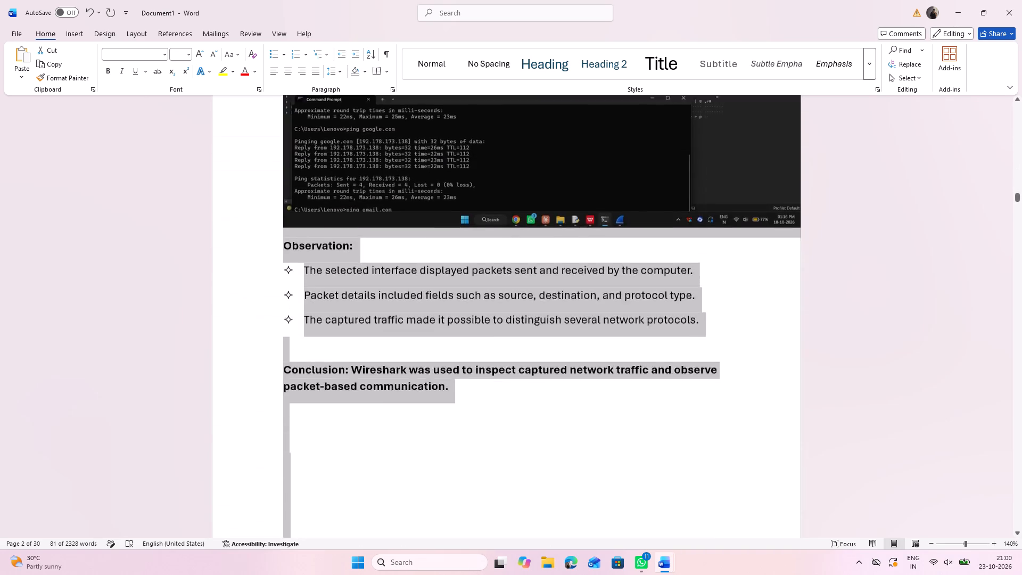
{"action": "left_click_drag", "start_coordinate": [796, 573], "coordinate": [1021, 574]}
{"action": "scroll", "coordinate": [800, 574], "scroll_direction": "up", "scroll_amount": 2}
{"action": "scroll", "coordinate": [933, 574], "scroll_direction": "up", "scroll_amount": 2}
{"action": "scroll", "coordinate": [1021, 574], "scroll_direction": "up", "scroll_amount": 11}
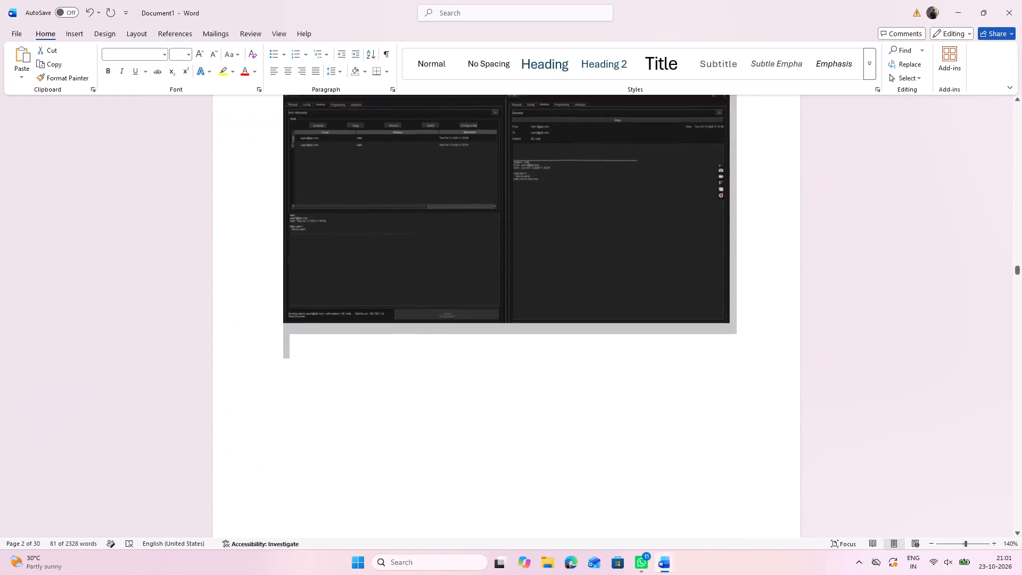
{"action": "left_click_drag", "start_coordinate": [1021, 574], "coordinate": [1021, 574]}
{"action": "scroll", "coordinate": [1021, 574], "scroll_direction": "up", "scroll_amount": 5}
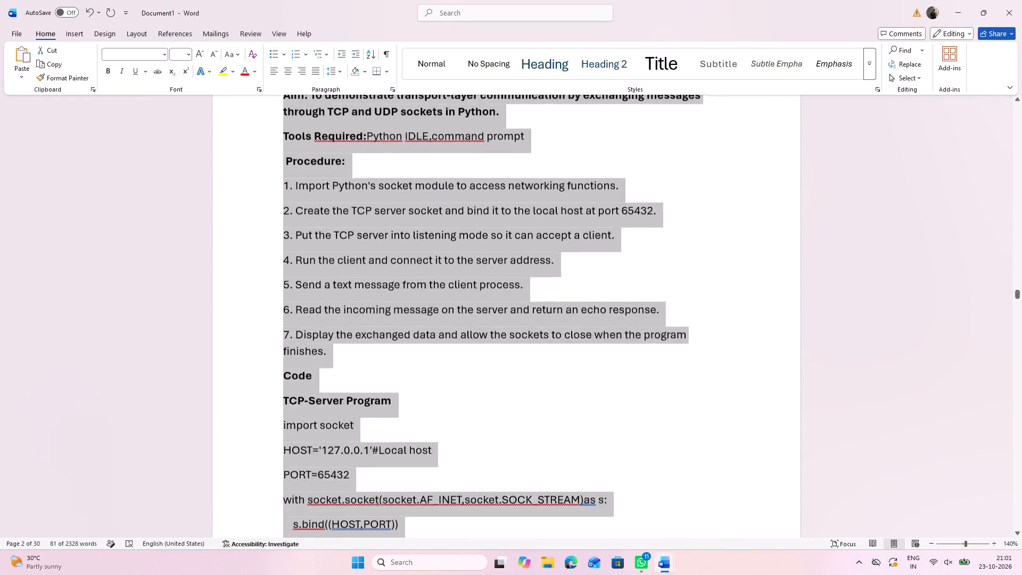
{"action": "left_click_drag", "start_coordinate": [1021, 574], "coordinate": [1021, 574]}
{"action": "scroll", "coordinate": [1020, 574], "scroll_direction": "up", "scroll_amount": 7}
{"action": "left_click_drag", "start_coordinate": [1021, 574], "coordinate": [1021, 574]}
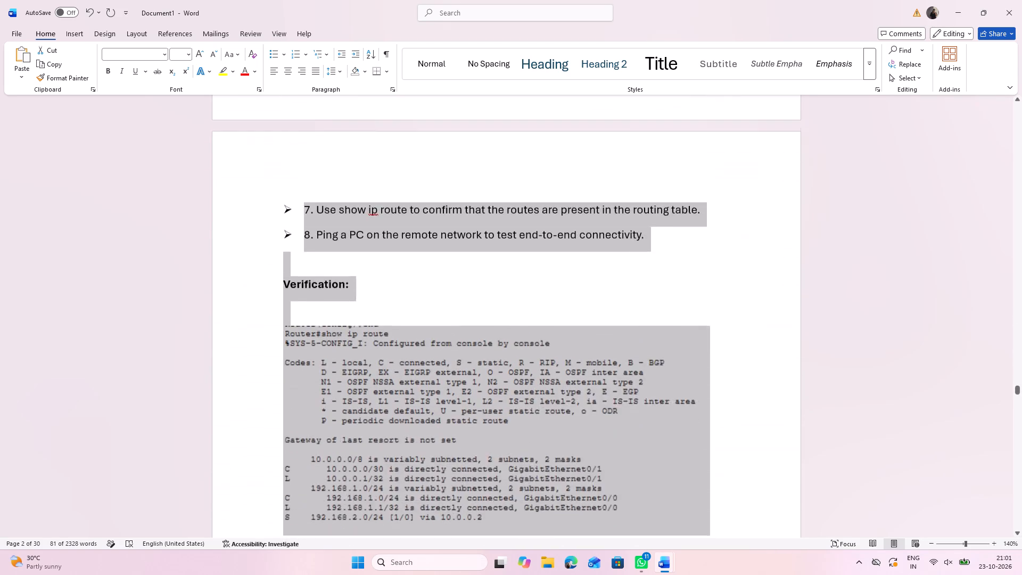
Extend the selection through the experiments to the end of the report and set its font to Times New Roman.
{"action": "left_click_drag", "start_coordinate": [1021, 574], "coordinate": [1021, 574]}
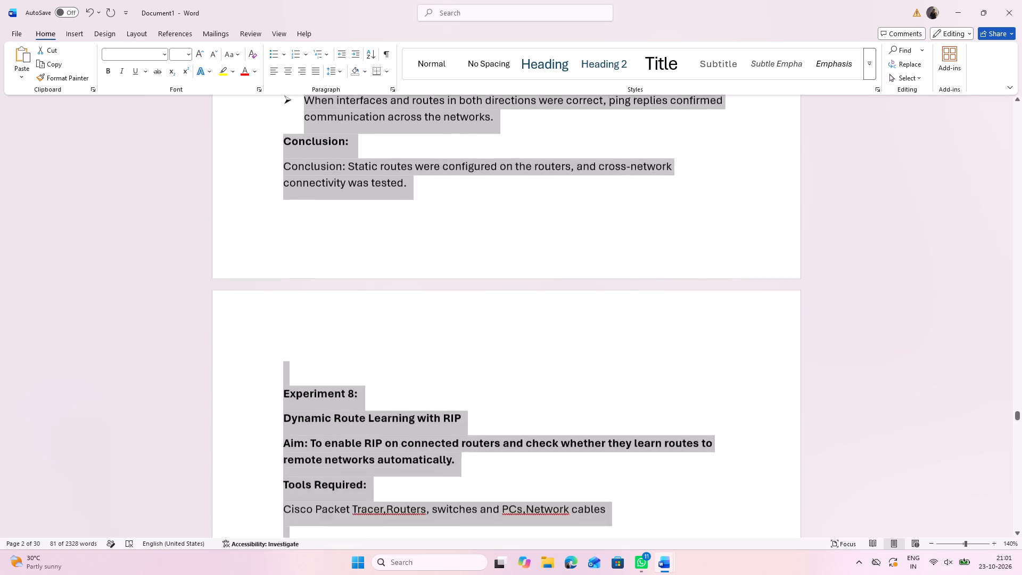
{"action": "left_click_drag", "start_coordinate": [1021, 574], "coordinate": [1021, 573]}
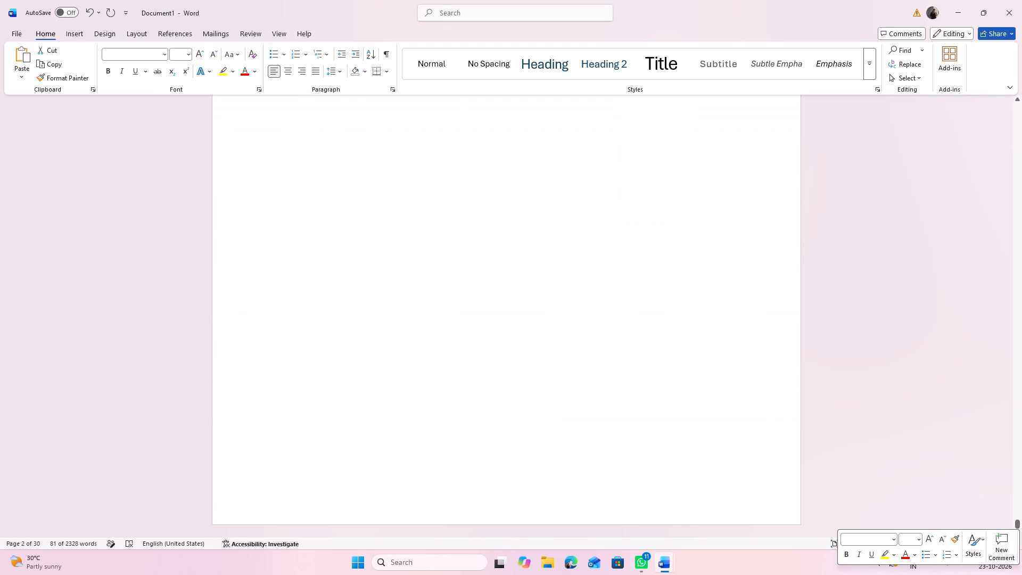
{"action": "left_click", "coordinate": [165, 56]}
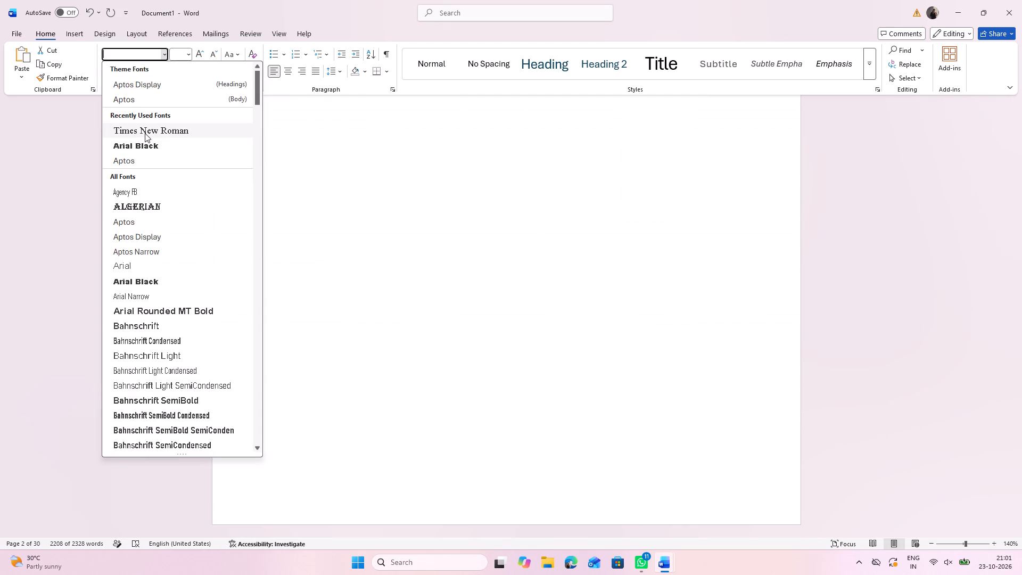
{"action": "left_click", "coordinate": [144, 133]}
Examine the font and page layout of the report's last experiments, around Experiment 9.
{"action": "scroll", "coordinate": [474, 229], "scroll_direction": "up", "scroll_amount": 3}
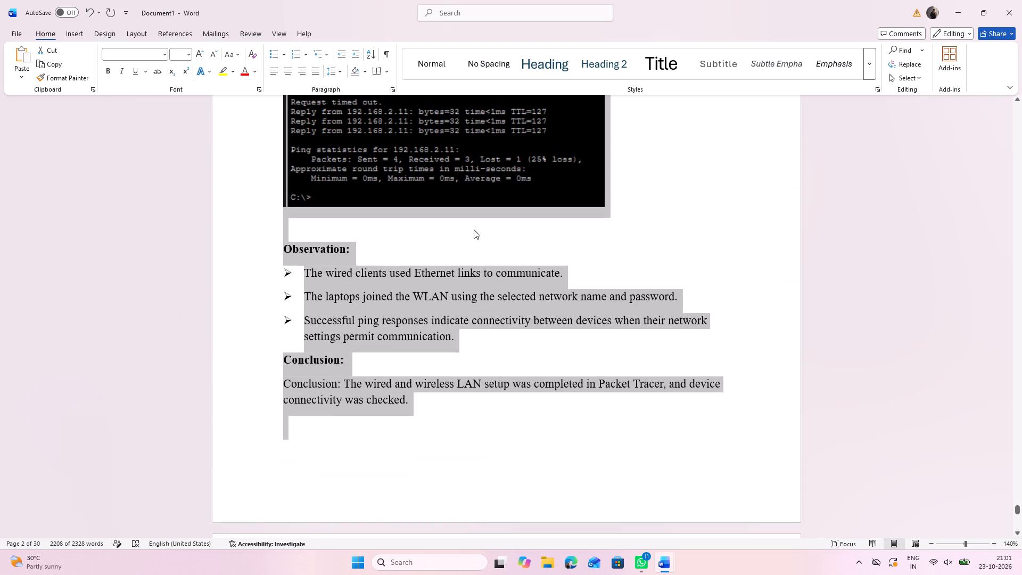
{"action": "scroll", "coordinate": [474, 229], "scroll_direction": "up", "scroll_amount": 6}
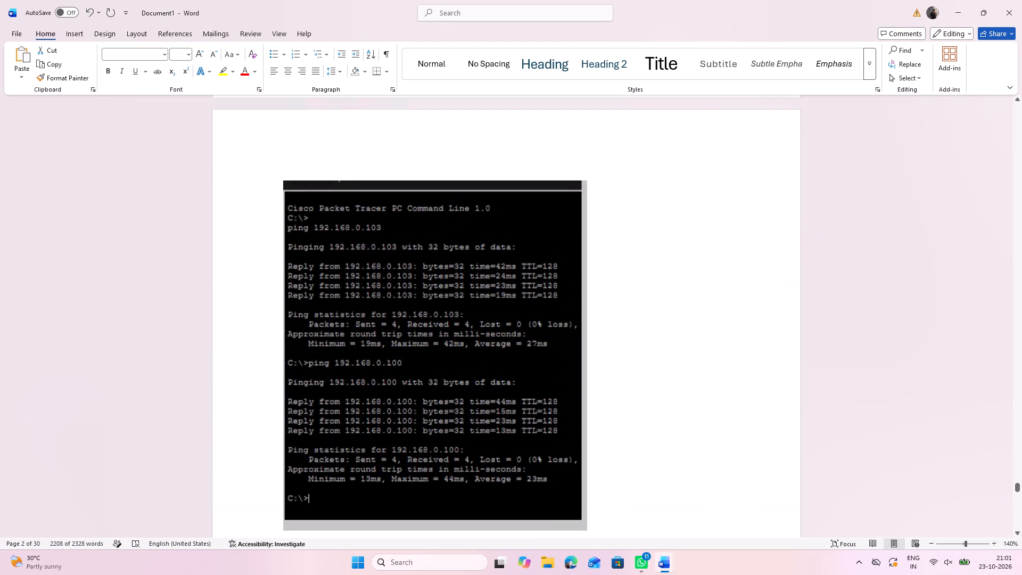
{"action": "scroll", "coordinate": [474, 229], "scroll_direction": "down", "scroll_amount": 4}
{"action": "scroll", "coordinate": [474, 229], "scroll_direction": "up", "scroll_amount": 1}
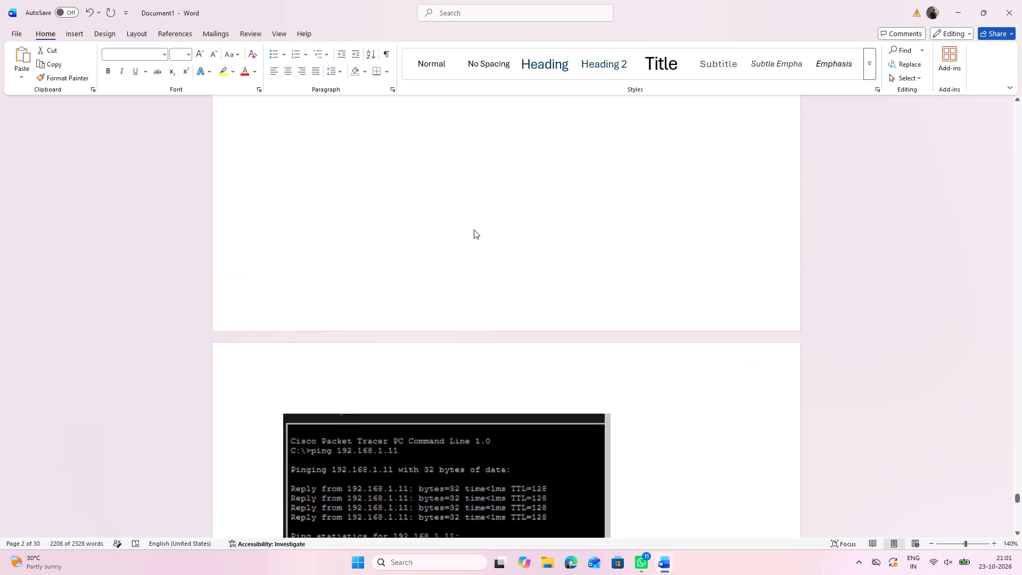
{"action": "scroll", "coordinate": [474, 229], "scroll_direction": "up", "scroll_amount": 8}
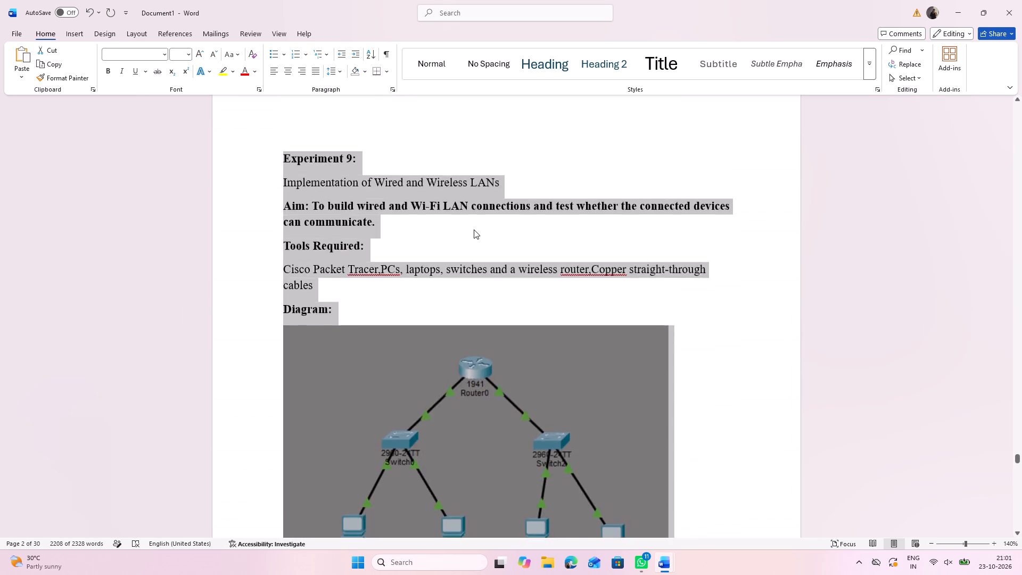
{"action": "scroll", "coordinate": [474, 229], "scroll_direction": "down", "scroll_amount": 5}
{"action": "scroll", "coordinate": [474, 229], "scroll_direction": "up", "scroll_amount": 13}
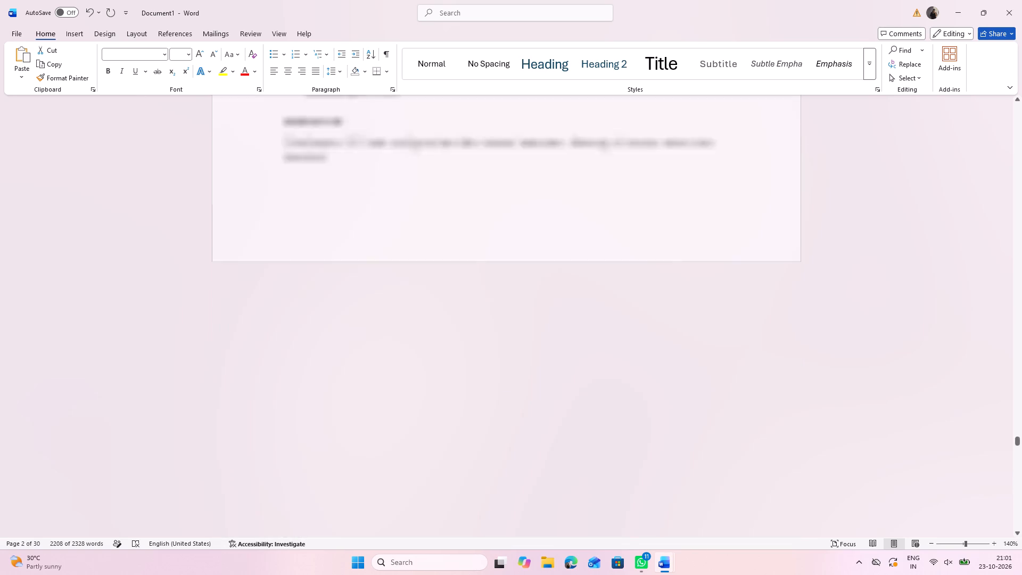
Examine the cover page and the Experiment 1 pages in the new font, and clear the text selection.
{"action": "scroll", "coordinate": [474, 229], "scroll_direction": "up", "scroll_amount": 9}
{"action": "scroll", "coordinate": [474, 229], "scroll_direction": "up", "scroll_amount": 12}
{"action": "scroll", "coordinate": [474, 229], "scroll_direction": "up", "scroll_amount": 13}
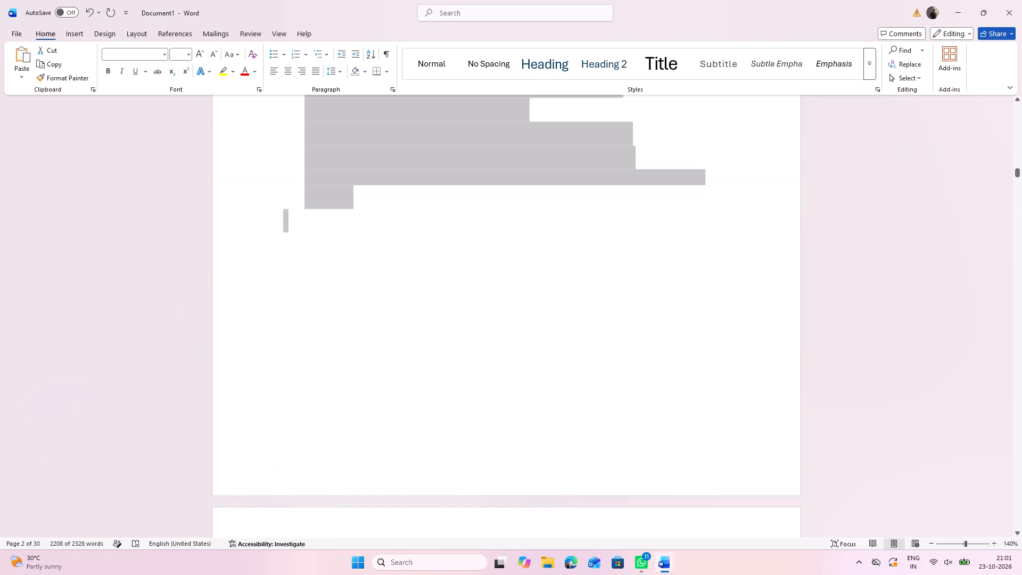
{"action": "scroll", "coordinate": [474, 229], "scroll_direction": "up", "scroll_amount": 6}
{"action": "scroll", "coordinate": [474, 229], "scroll_direction": "down", "scroll_amount": 3}
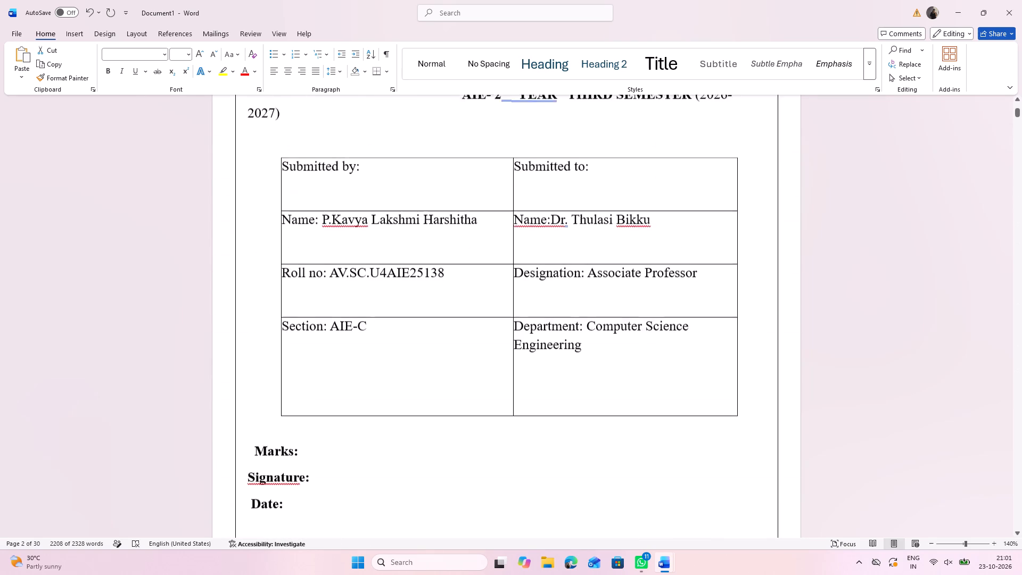
{"action": "scroll", "coordinate": [474, 229], "scroll_direction": "down", "scroll_amount": 11}
{"action": "scroll", "coordinate": [474, 229], "scroll_direction": "up", "scroll_amount": 9}
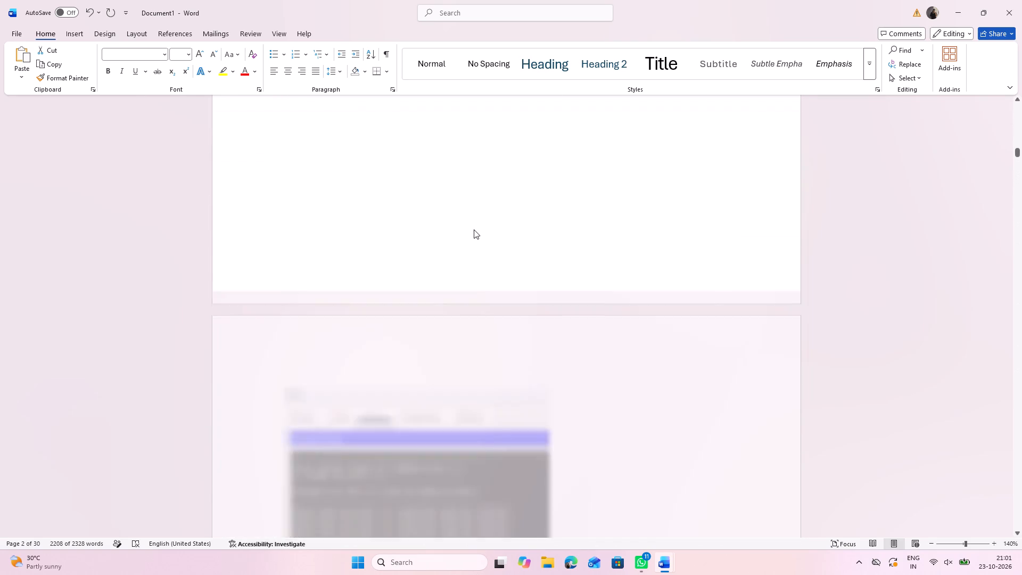
{"action": "scroll", "coordinate": [474, 229], "scroll_direction": "up", "scroll_amount": 2}
{"action": "scroll", "coordinate": [474, 229], "scroll_direction": "down", "scroll_amount": 1}
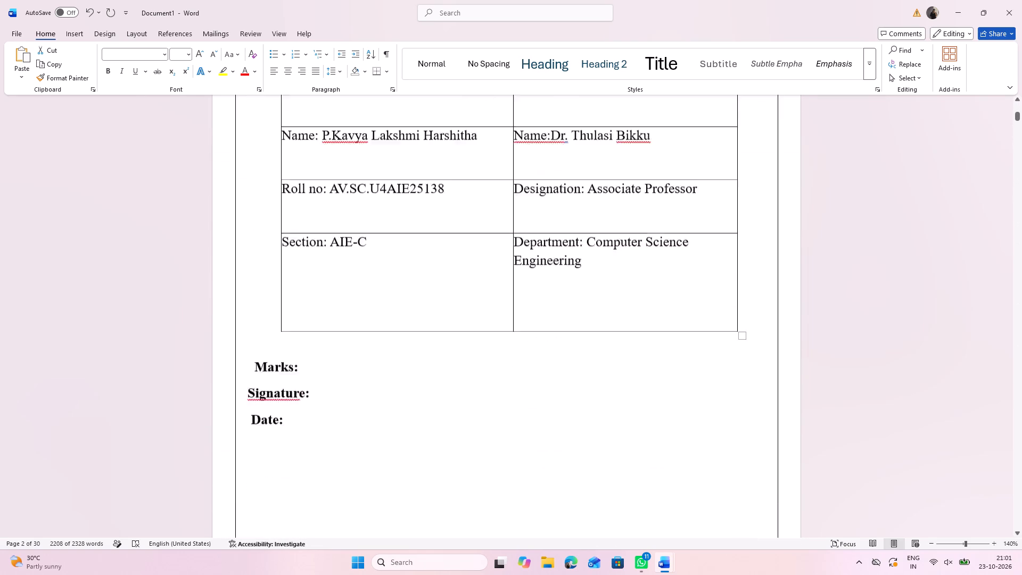
{"action": "scroll", "coordinate": [474, 229], "scroll_direction": "down", "scroll_amount": 10}
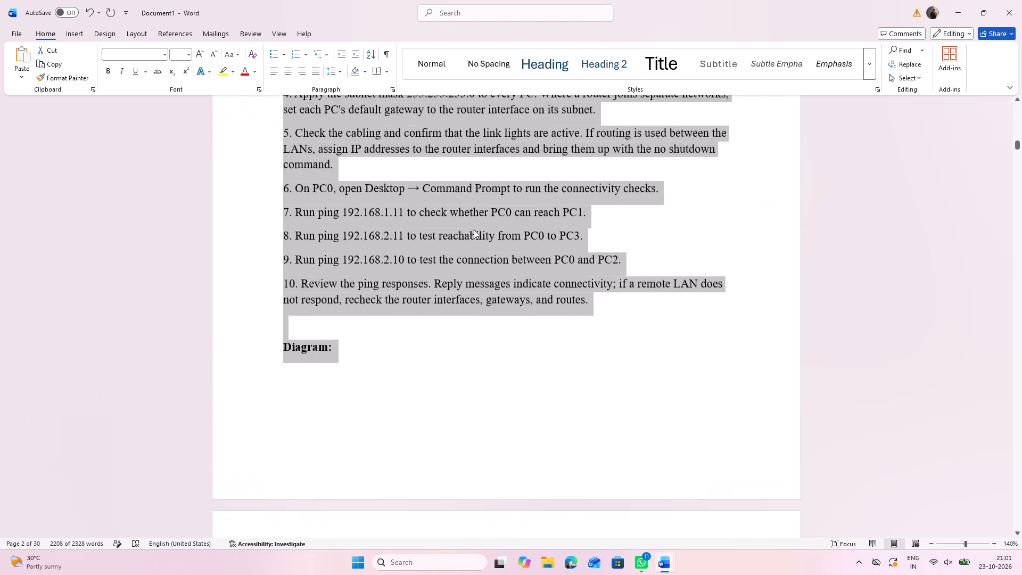
{"action": "left_click", "coordinate": [473, 136]}
{"action": "scroll", "coordinate": [453, 157], "scroll_direction": "up", "scroll_amount": 1}
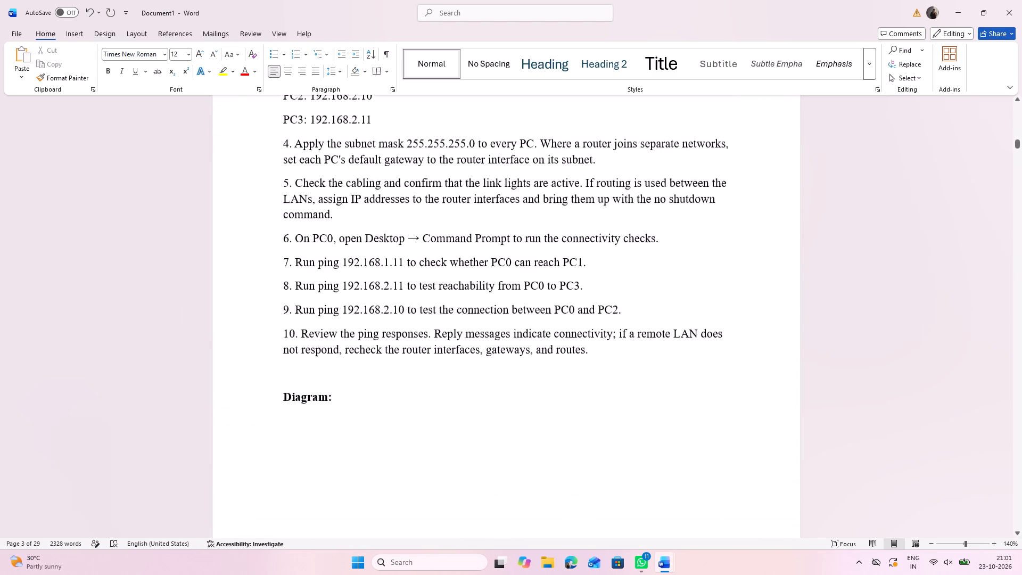
{"action": "scroll", "coordinate": [453, 157], "scroll_direction": "up", "scroll_amount": 1}
Add a Box page border with a ½ pt solid line in automatic colour to the whole document.
{"action": "left_click_drag", "start_coordinate": [76, 30], "coordinate": [102, 40]}
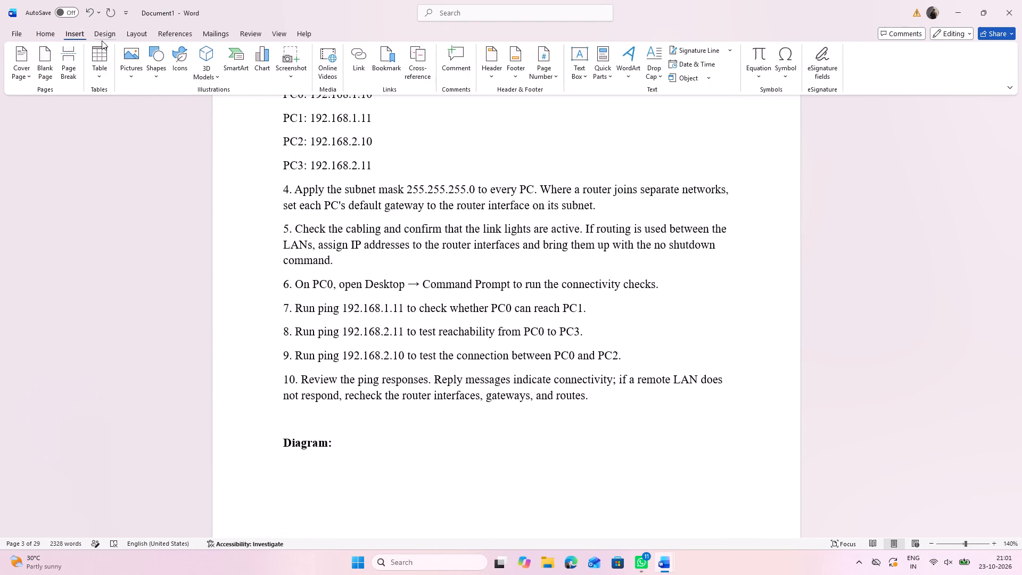
{"action": "left_click_drag", "start_coordinate": [102, 40], "coordinate": [104, 40]}
{"action": "left_click", "coordinate": [104, 40]}
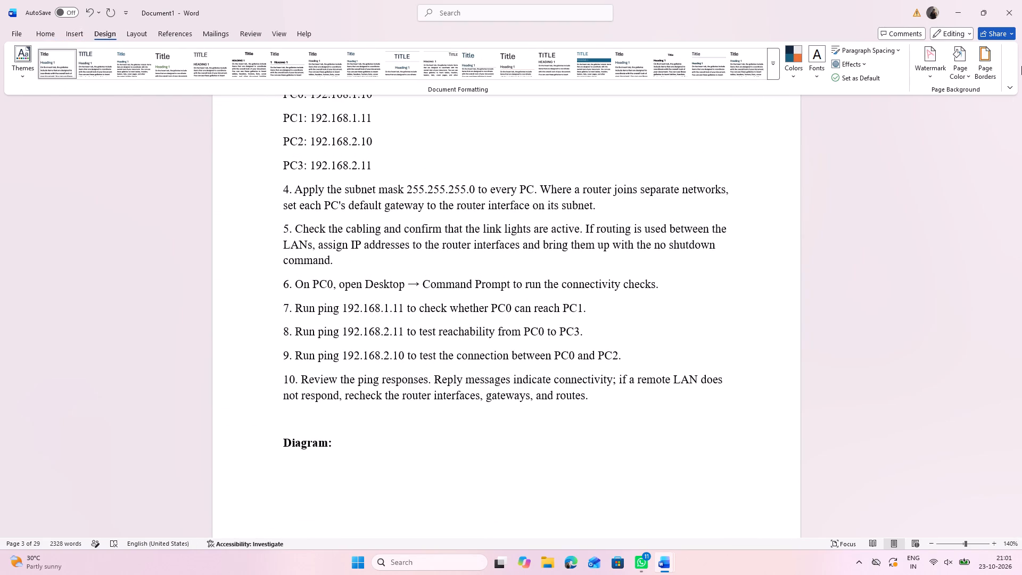
{"action": "left_click", "coordinate": [971, 75]}
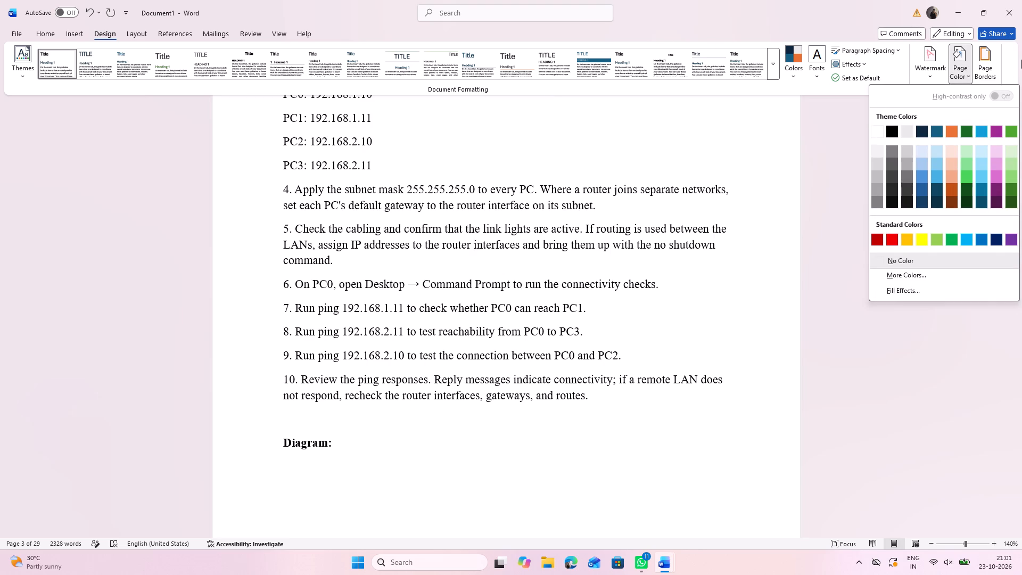
{"action": "left_click", "coordinate": [987, 70]}
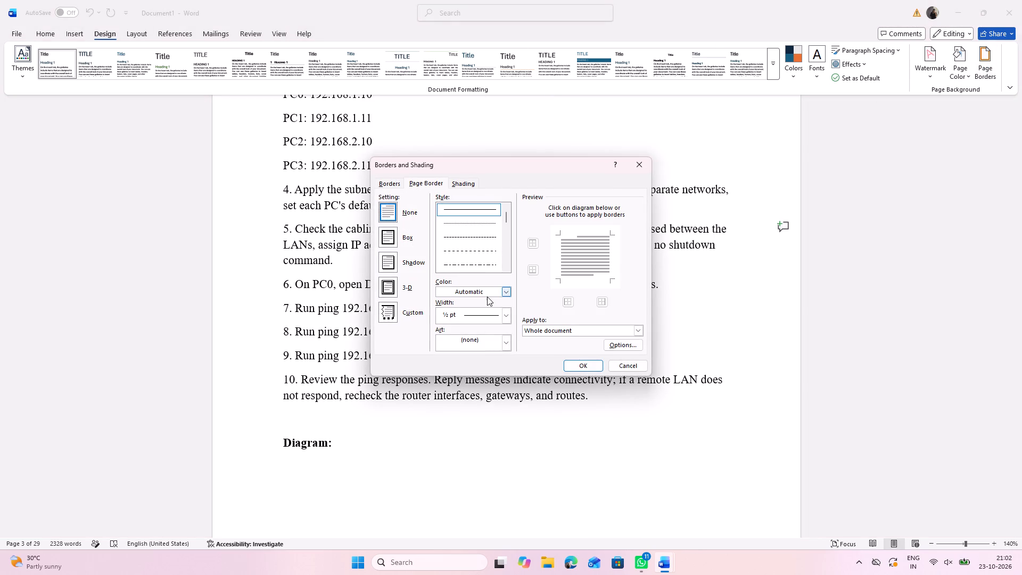
{"action": "left_click", "coordinate": [392, 227]}
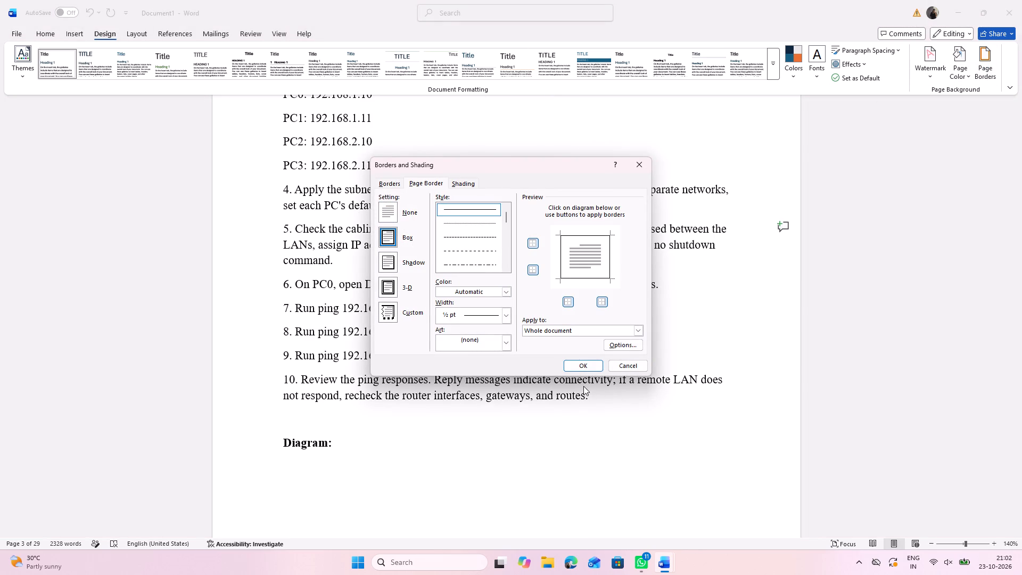
{"action": "left_click", "coordinate": [583, 369]}
Examine the page borders, pictures and page breaks from the end of Experiment 1 through Experiment 5.
{"action": "scroll", "coordinate": [583, 369], "scroll_direction": "down", "scroll_amount": 10}
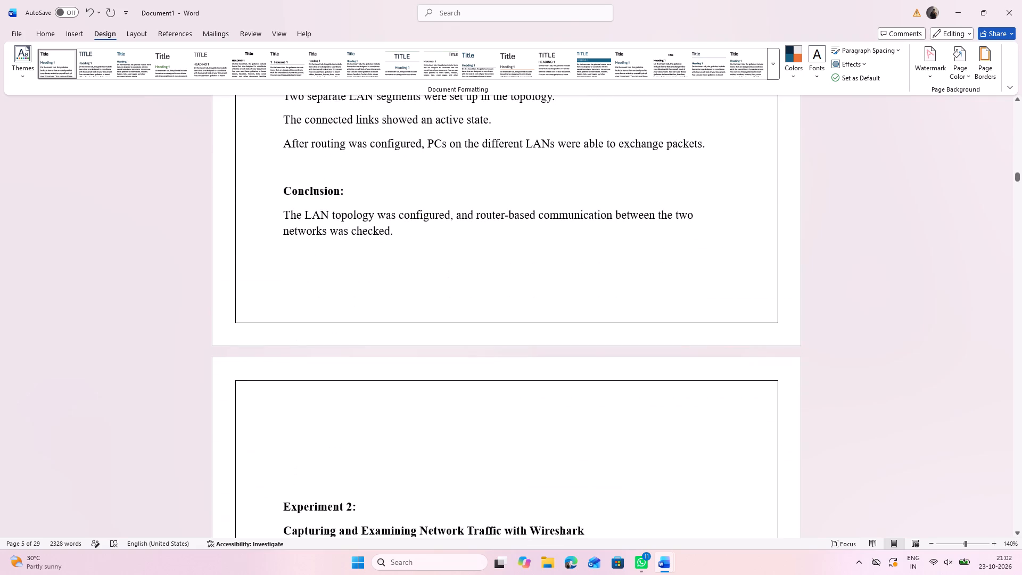
{"action": "scroll", "coordinate": [583, 369], "scroll_direction": "down", "scroll_amount": 1}
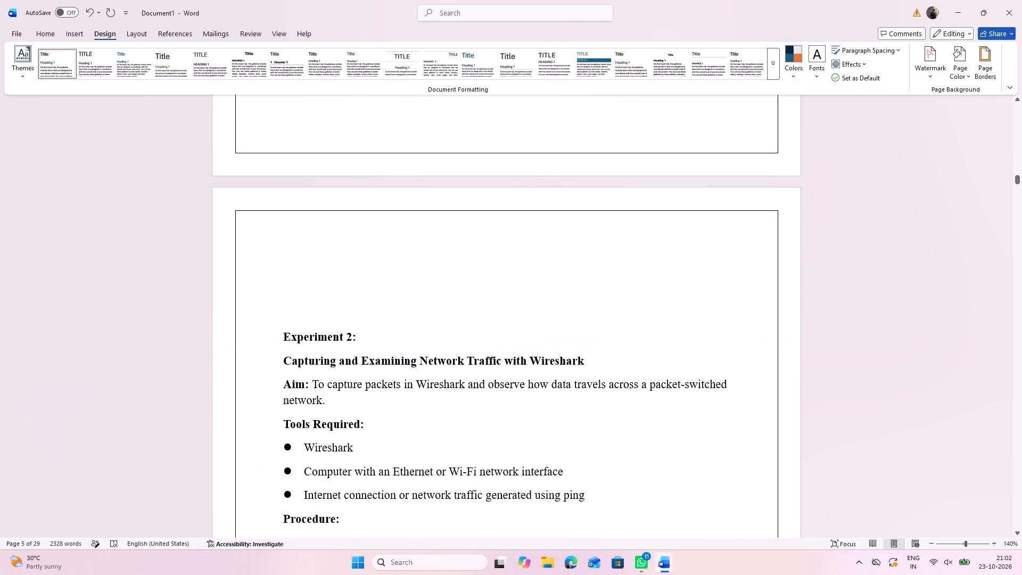
{"action": "scroll", "coordinate": [583, 369], "scroll_direction": "down", "scroll_amount": 9}
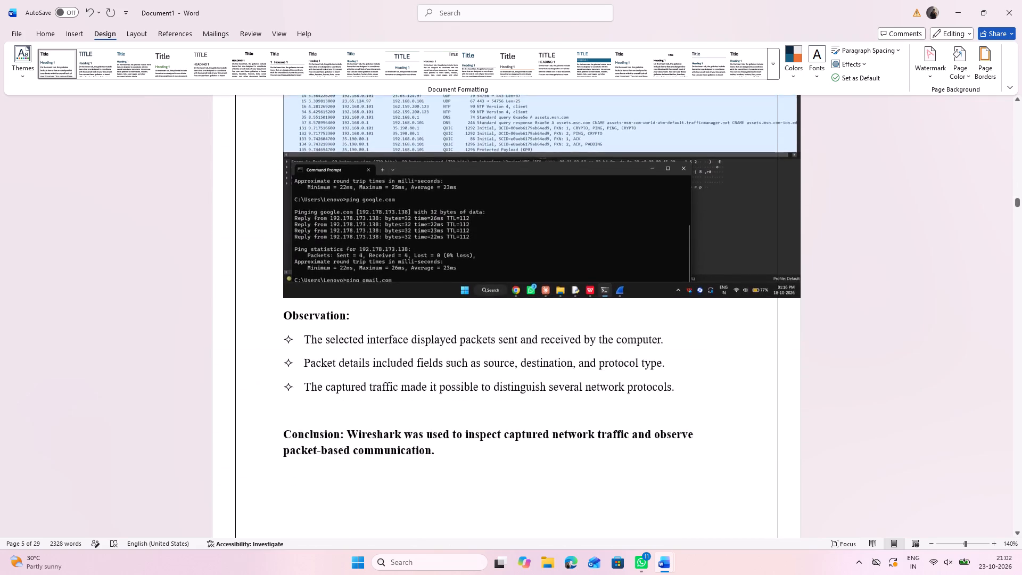
{"action": "scroll", "coordinate": [583, 369], "scroll_direction": "down", "scroll_amount": 5}
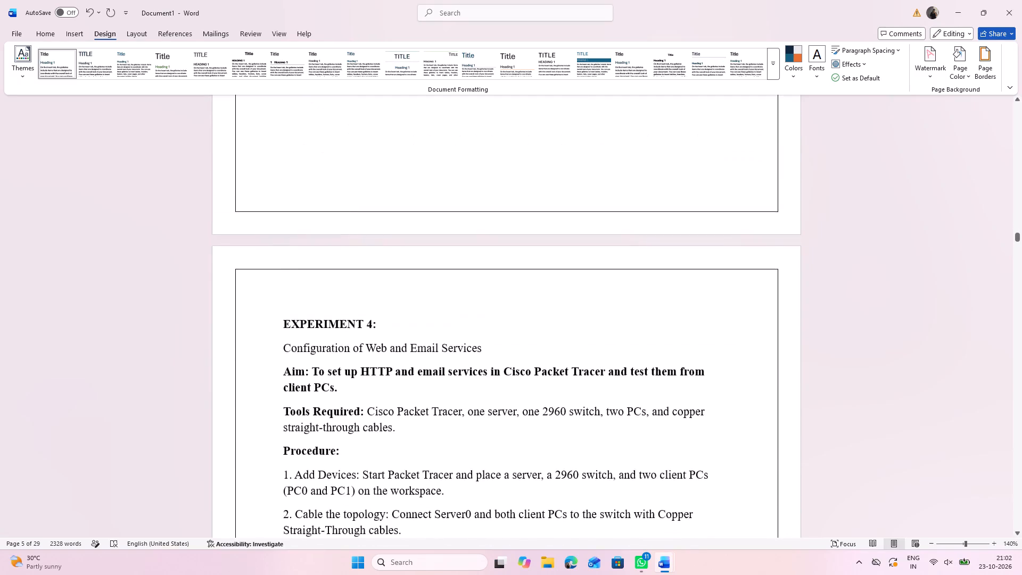
{"action": "scroll", "coordinate": [583, 369], "scroll_direction": "down", "scroll_amount": 7}
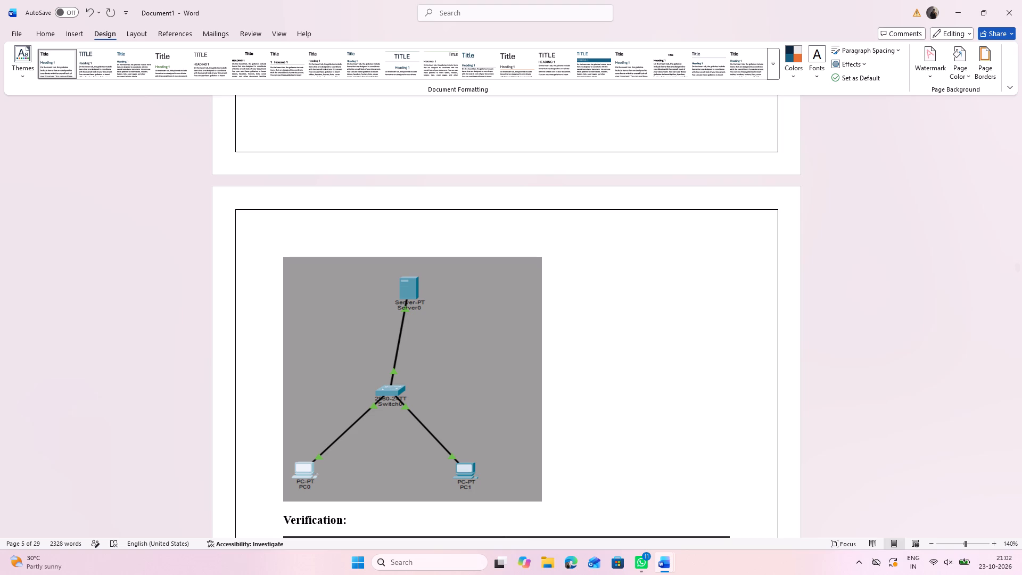
{"action": "scroll", "coordinate": [583, 369], "scroll_direction": "down", "scroll_amount": 3}
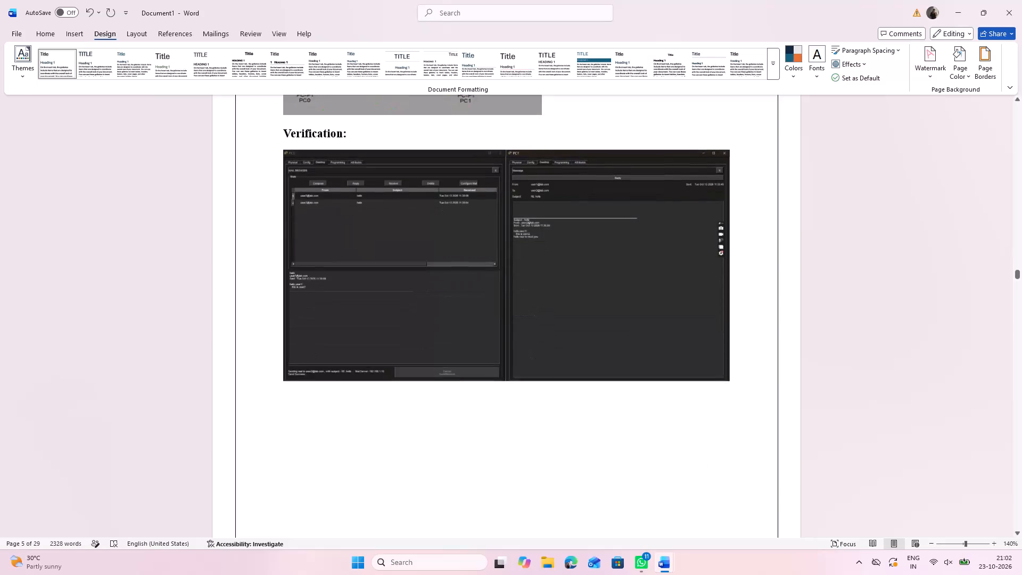
{"action": "scroll", "coordinate": [583, 369], "scroll_direction": "down", "scroll_amount": 5}
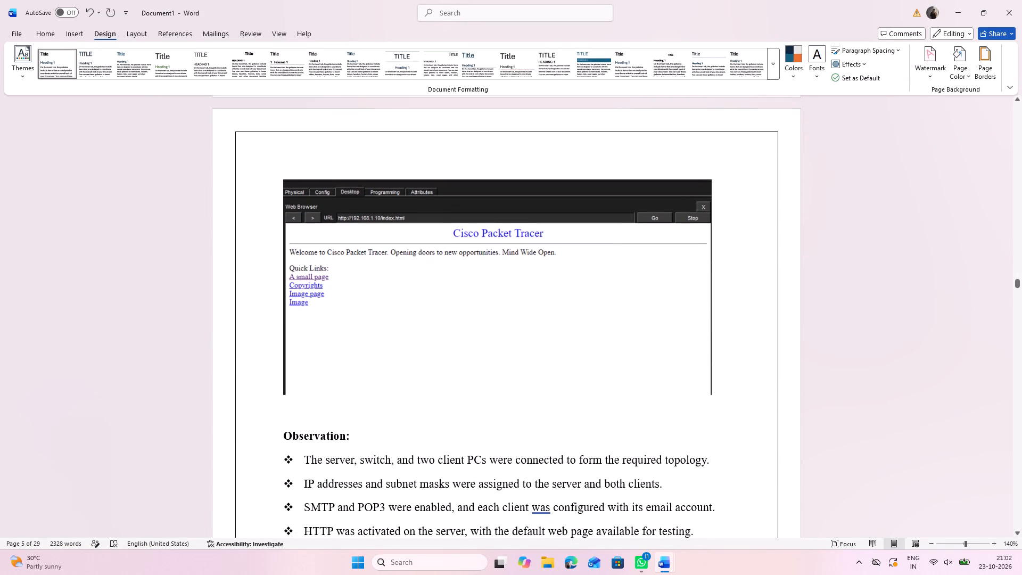
{"action": "scroll", "coordinate": [583, 369], "scroll_direction": "down", "scroll_amount": 4}
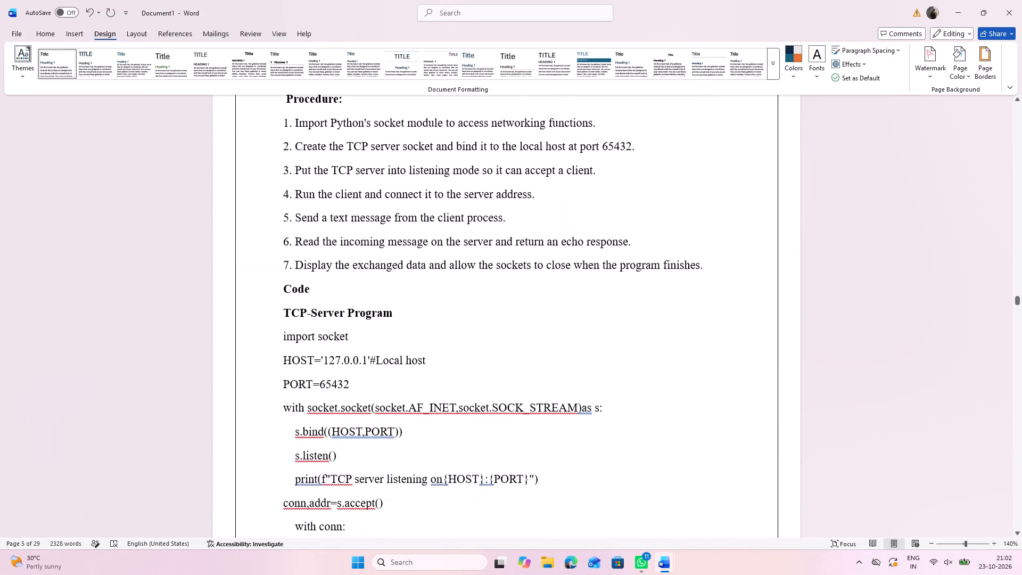
Insert three blank lines before the "EXPERIMENT 5:" heading so that it starts on the following page.
{"action": "scroll", "coordinate": [583, 369], "scroll_direction": "up", "scroll_amount": 3}
{"action": "left_click", "coordinate": [281, 170]}
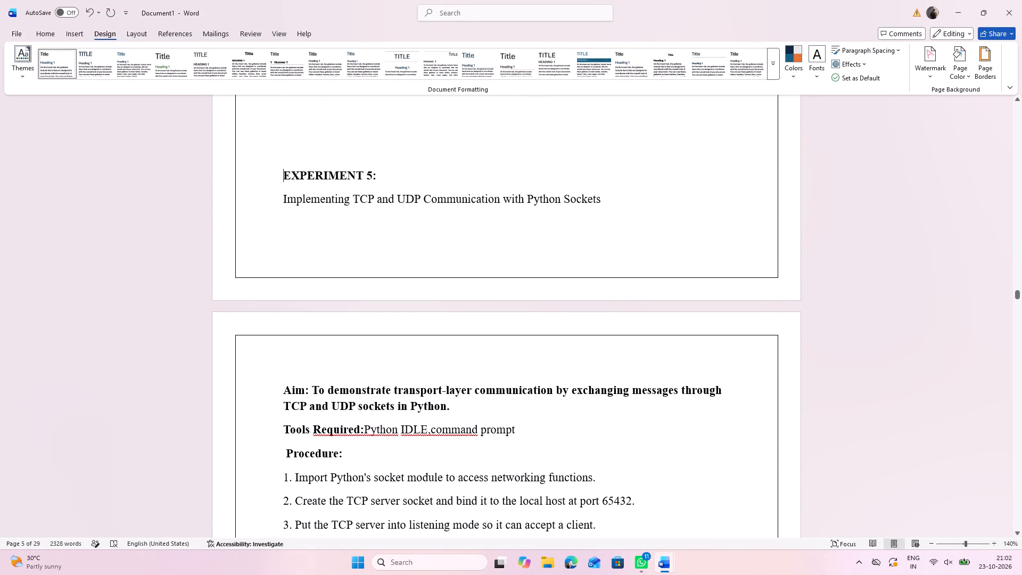
{"action": "key", "text": "Return"}
{"action": "key", "text": "Return"}
{"action": "key", "text": "Return"}
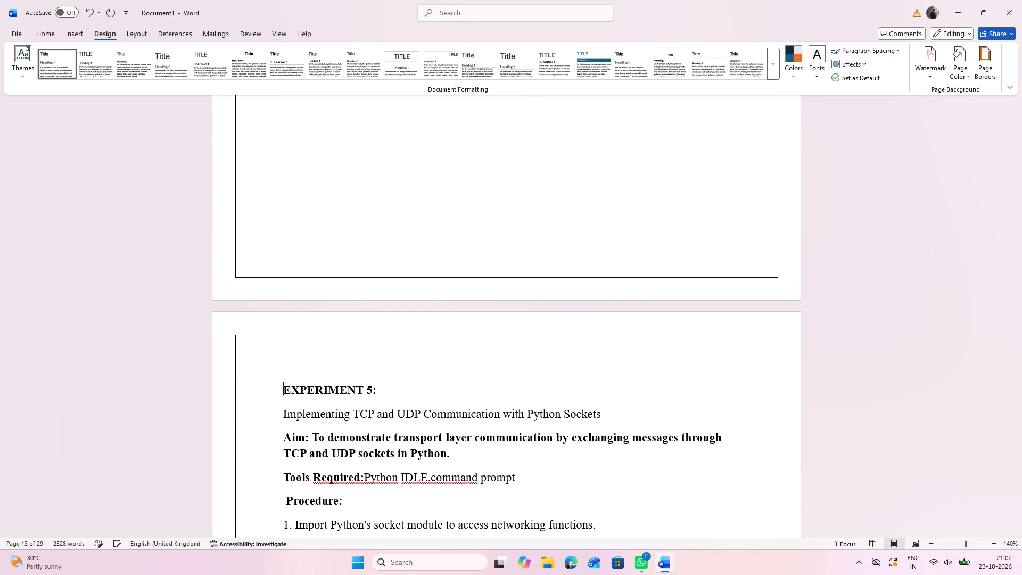
Examine the borders and page layout from Experiment 5 through the end of the report.
{"action": "scroll", "coordinate": [281, 170], "scroll_direction": "up", "scroll_amount": 3}
{"action": "scroll", "coordinate": [281, 170], "scroll_direction": "down", "scroll_amount": 8}
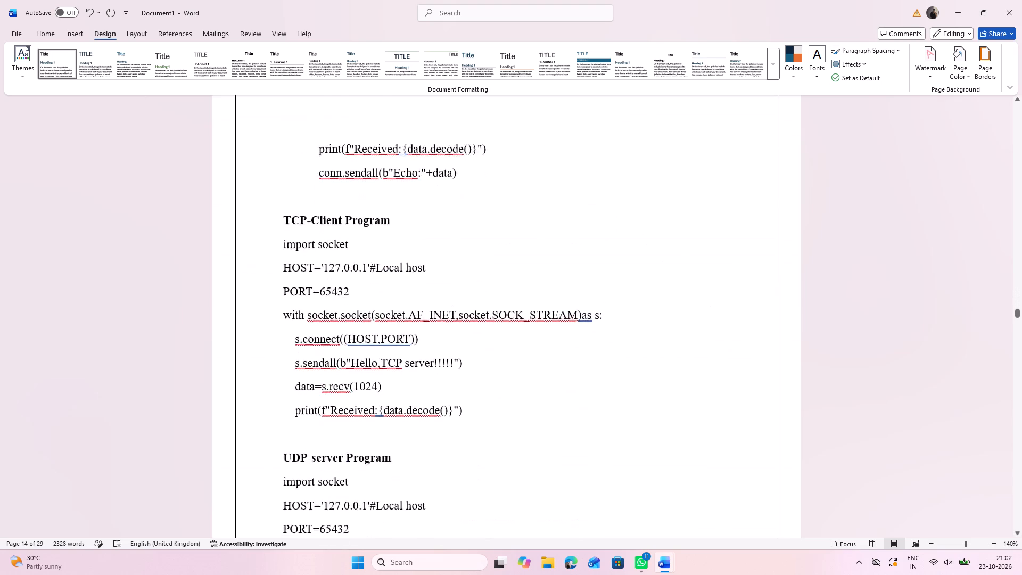
{"action": "scroll", "coordinate": [281, 170], "scroll_direction": "down", "scroll_amount": 4}
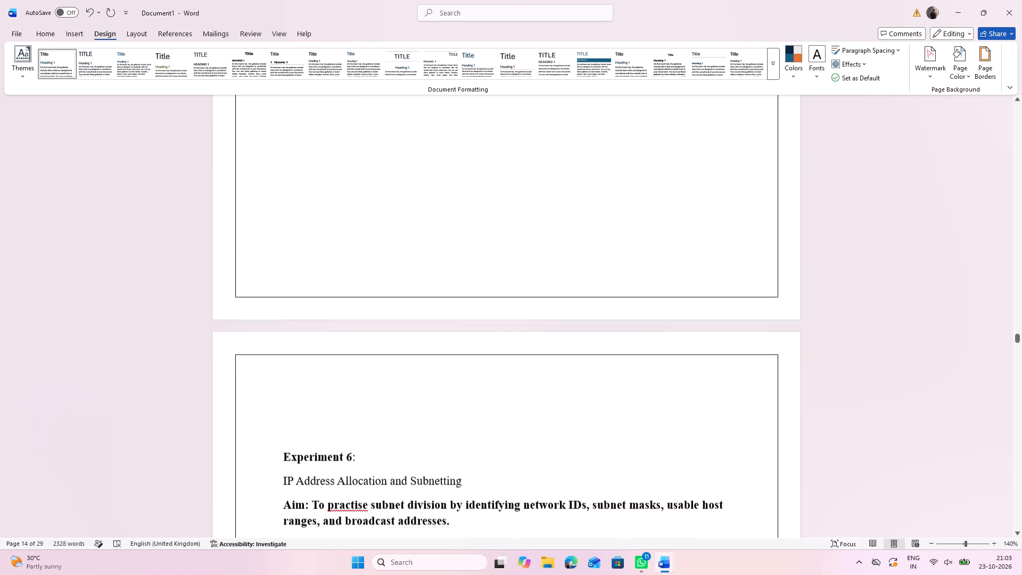
{"action": "scroll", "coordinate": [281, 170], "scroll_direction": "down", "scroll_amount": 10}
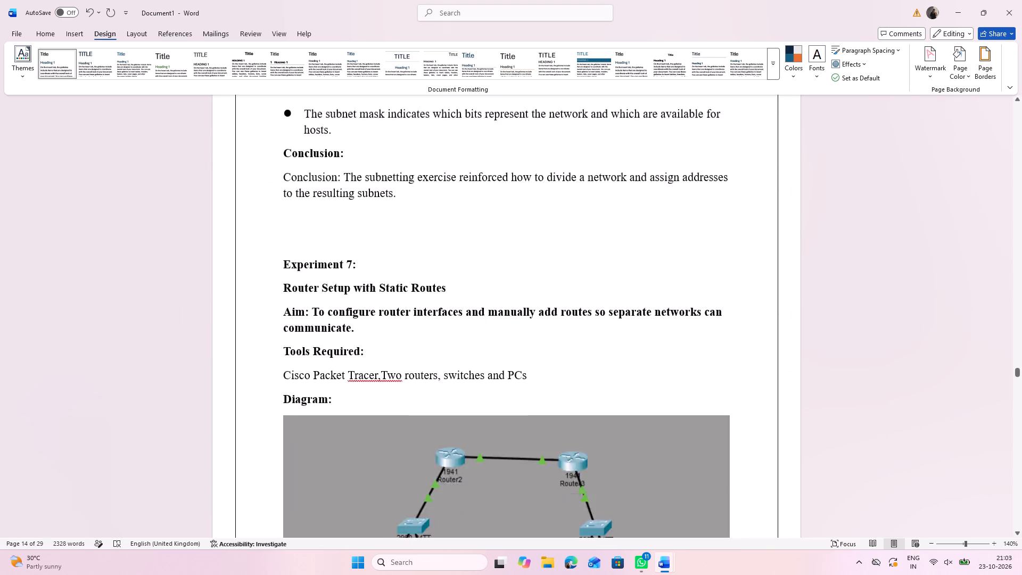
{"action": "scroll", "coordinate": [281, 170], "scroll_direction": "down", "scroll_amount": 4}
{"action": "scroll", "coordinate": [281, 170], "scroll_direction": "up", "scroll_amount": 2}
{"action": "scroll", "coordinate": [281, 170], "scroll_direction": "down", "scroll_amount": 3}
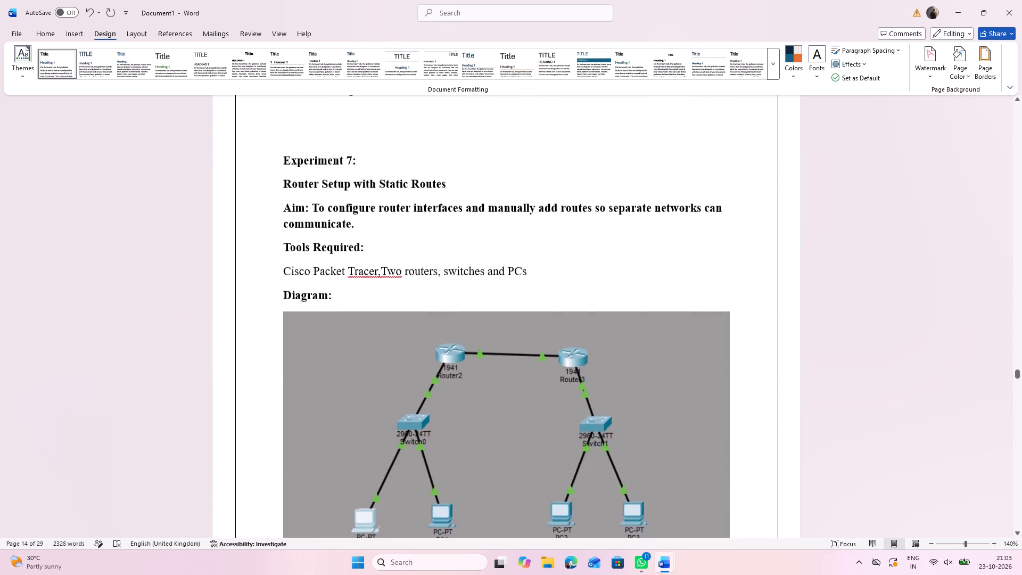
{"action": "scroll", "coordinate": [281, 170], "scroll_direction": "down", "scroll_amount": 10}
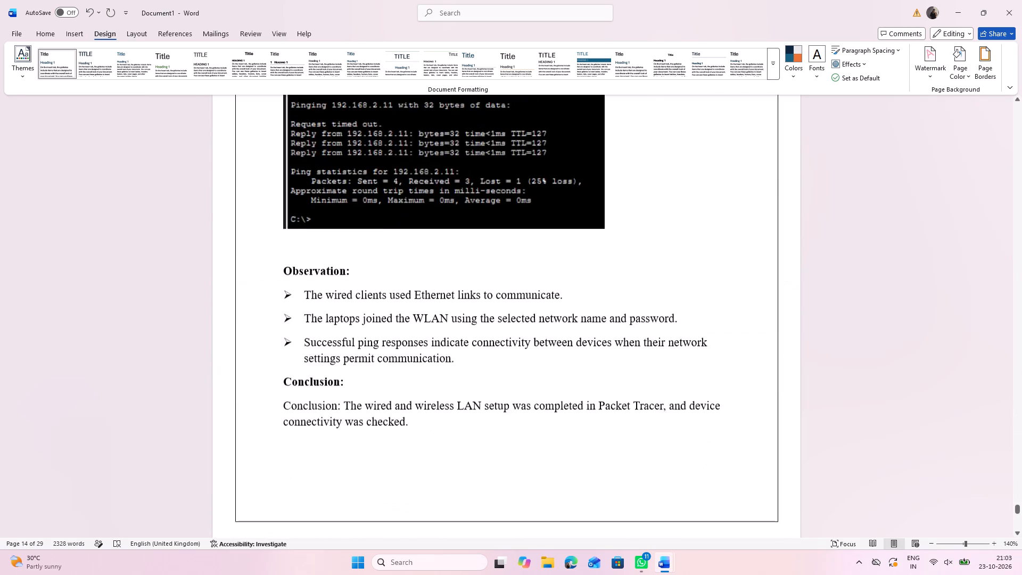
{"action": "scroll", "coordinate": [281, 170], "scroll_direction": "down", "scroll_amount": 11}
{"action": "scroll", "coordinate": [281, 170], "scroll_direction": "up", "scroll_amount": 2}
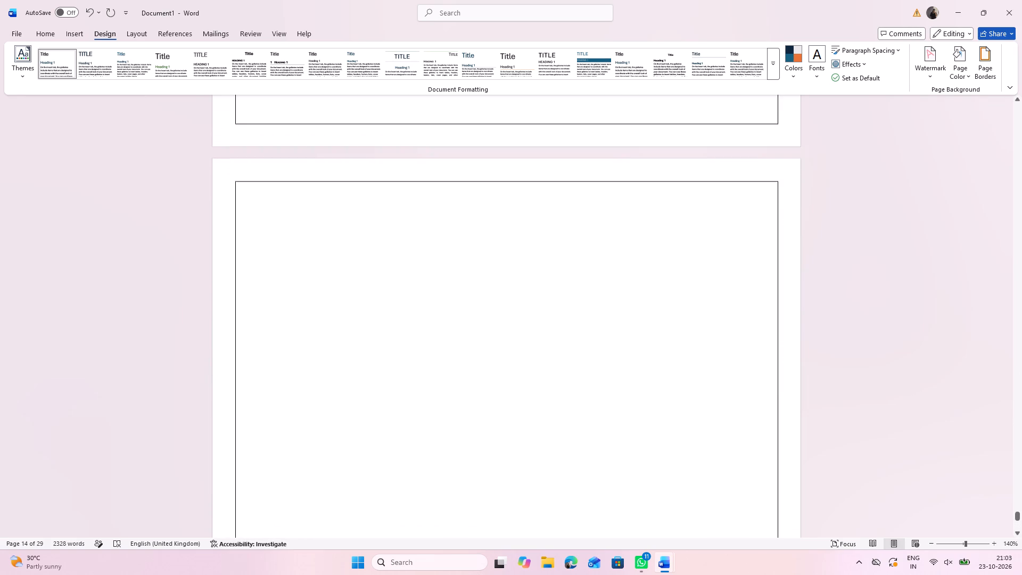
{"action": "scroll", "coordinate": [281, 170], "scroll_direction": "up", "scroll_amount": 2}
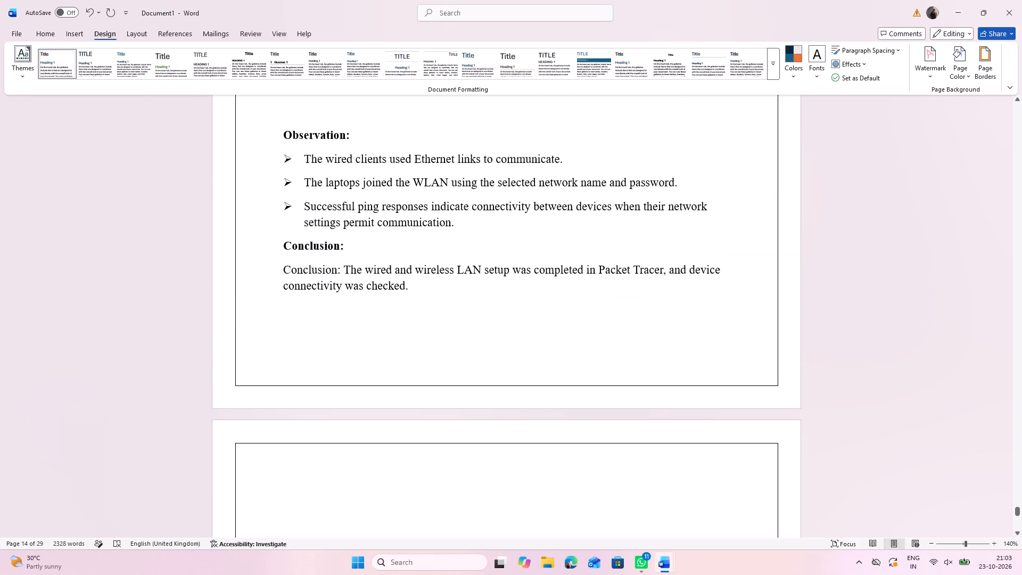
{"action": "left_click", "coordinate": [421, 302]}
Start saving the report and bring up the choice of save locations.
{"action": "left_click", "coordinate": [15, 37]}
{"action": "left_click", "coordinate": [37, 173]}
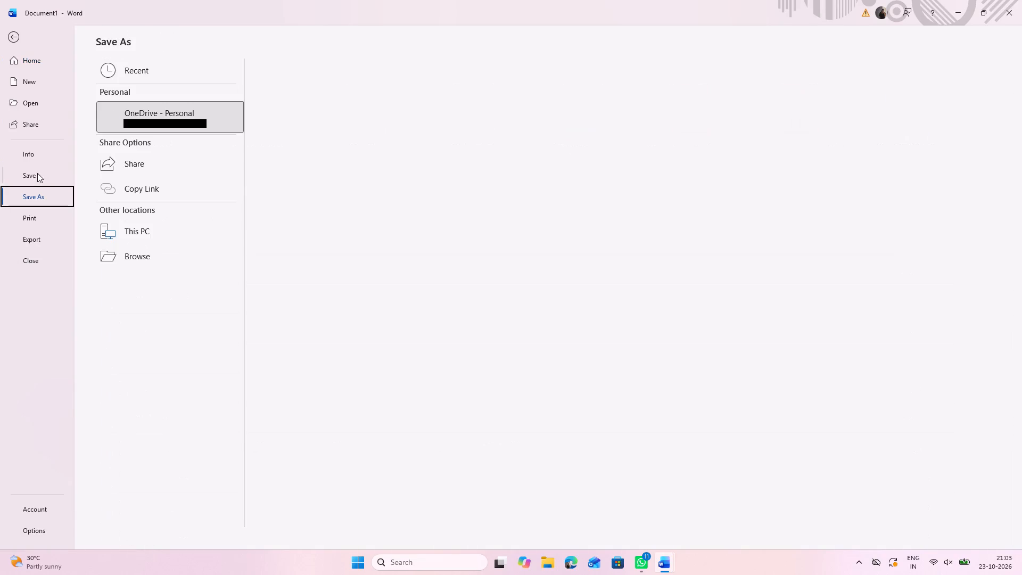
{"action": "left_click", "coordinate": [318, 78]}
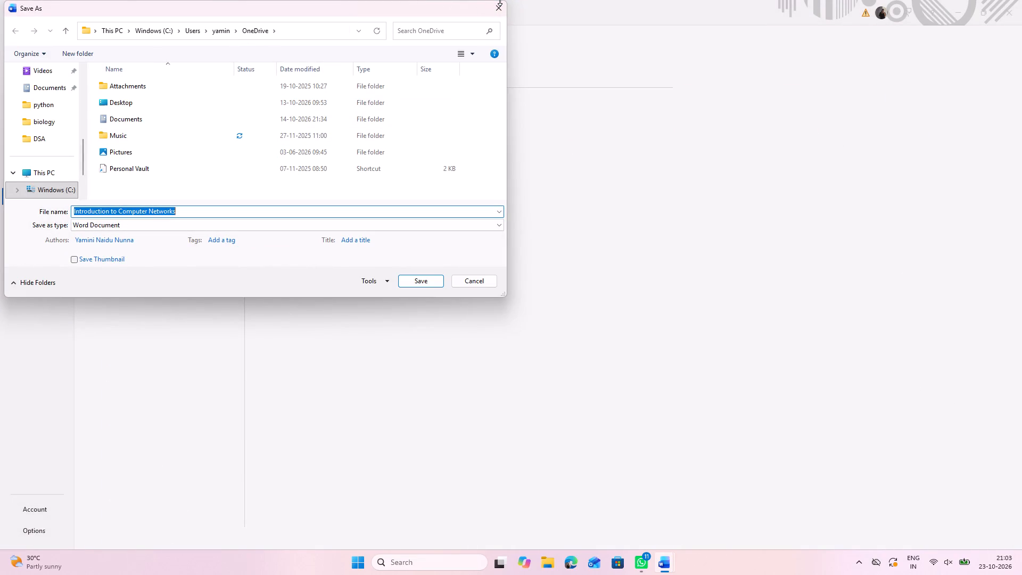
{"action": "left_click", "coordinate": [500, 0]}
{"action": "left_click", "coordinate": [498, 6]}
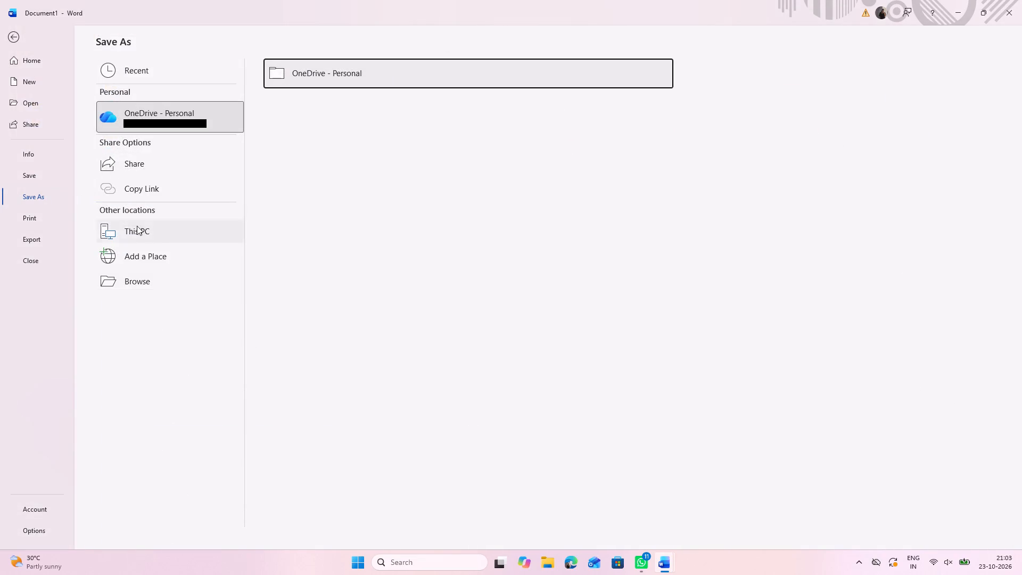
Save the report on this PC in the Downloads folder under the file name "cn report".
{"action": "left_click", "coordinate": [151, 237]}
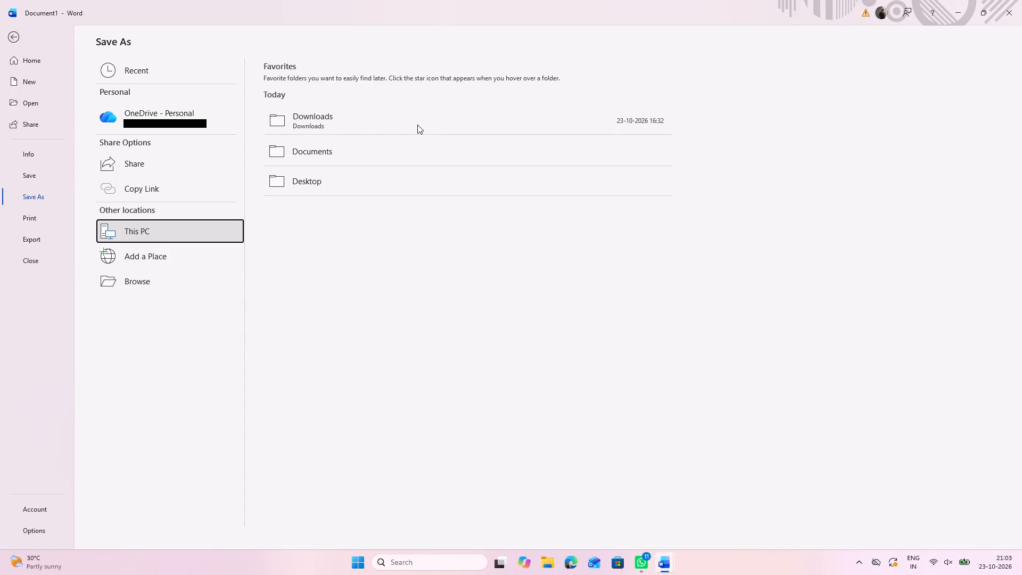
{"action": "double_click", "coordinate": [417, 125]}
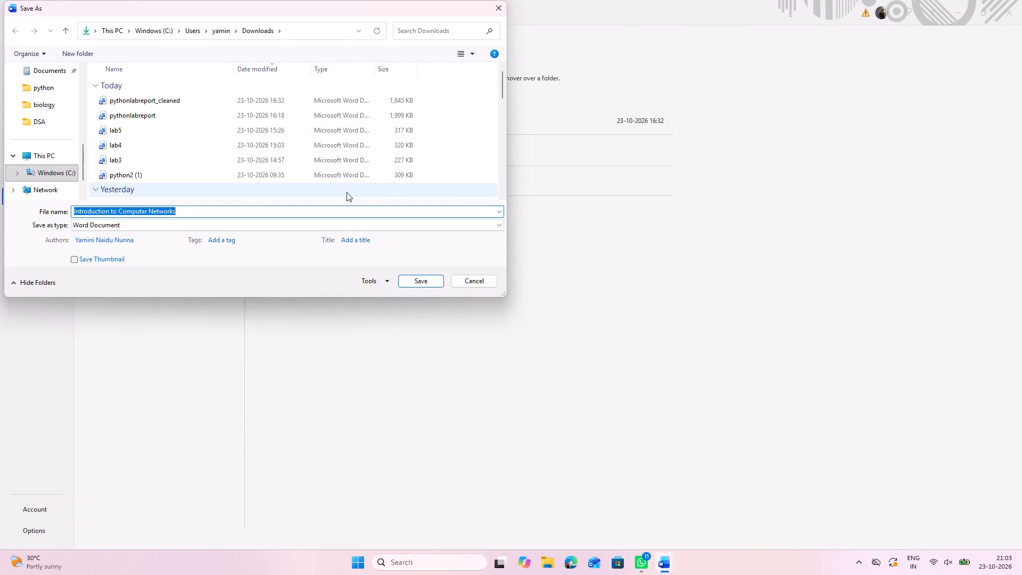
{"action": "key", "text": "BackSpace"}
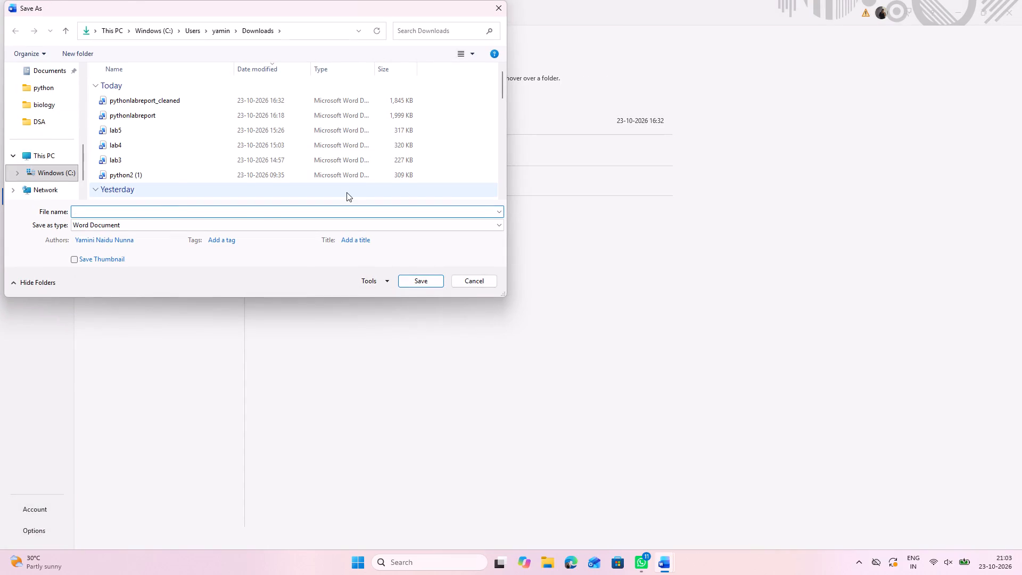
{"action": "type", "text": "cn report"}
{"action": "key", "text": "Return"}
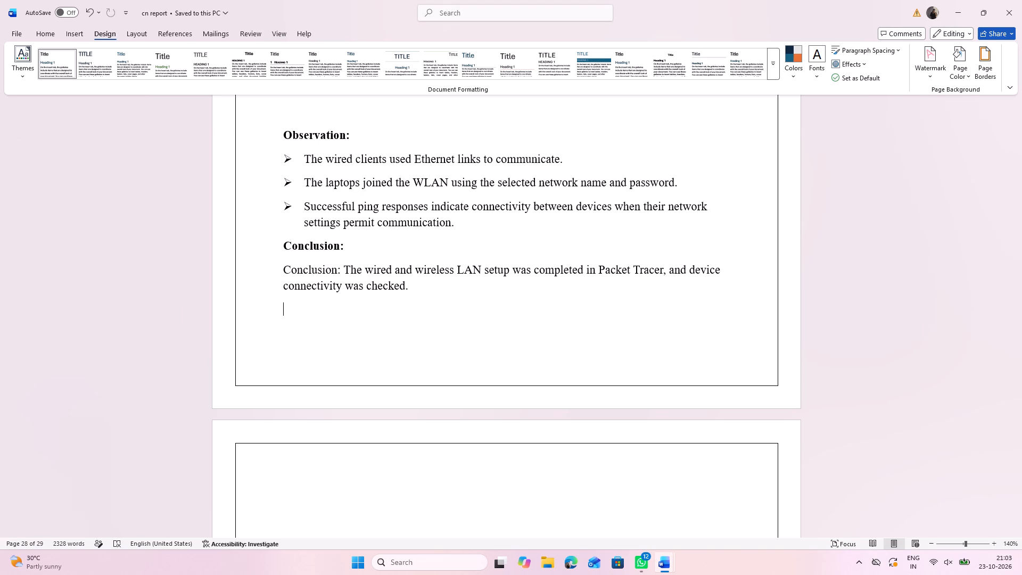
Switch to File Explorer and open the saved cn report document.
{"action": "left_click", "coordinate": [547, 558]}
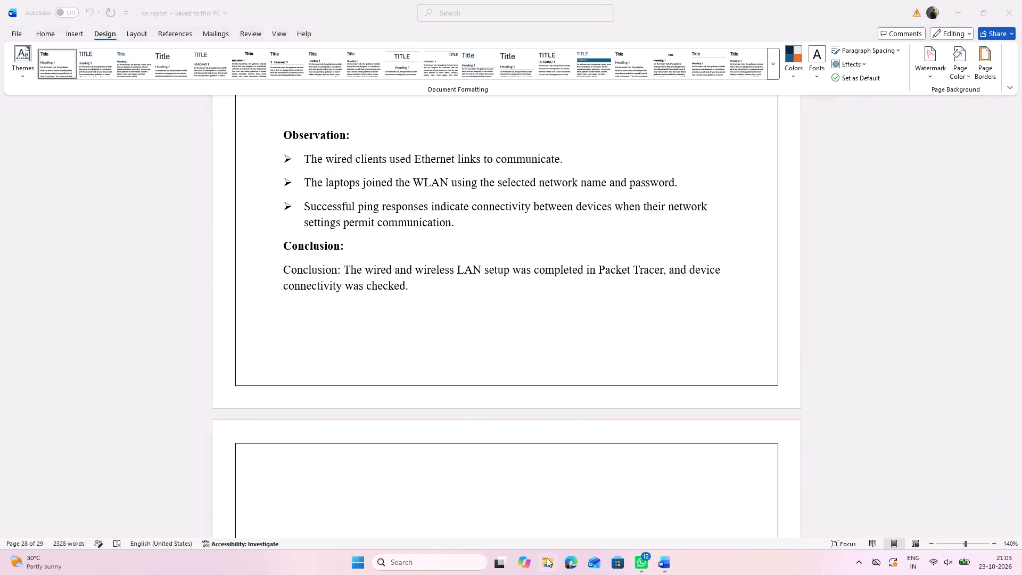
{"action": "double_click", "coordinate": [187, 276]}
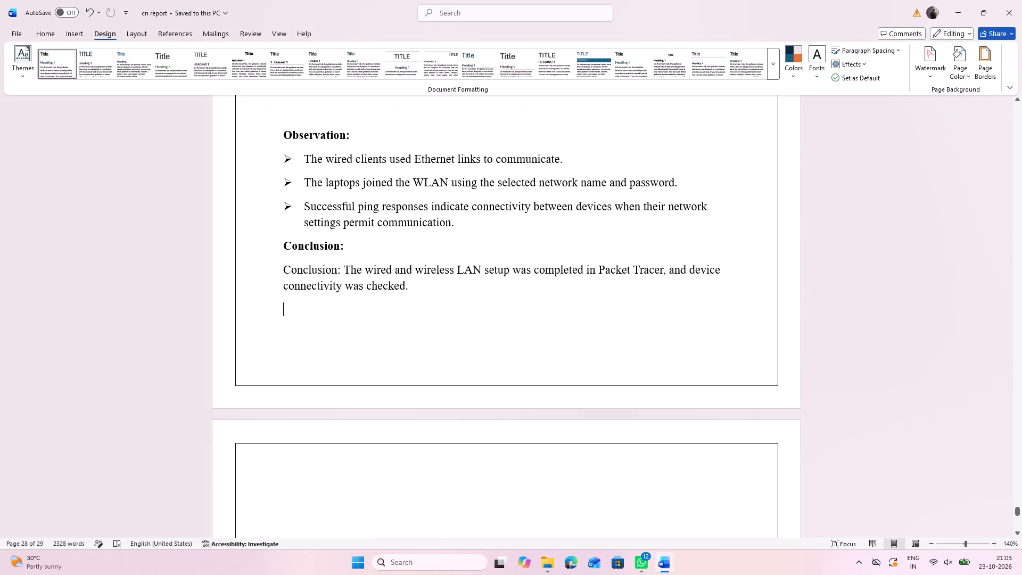
Remove the extra leading spaces before "LAB MANUAL" on the cover page to centre it under the course title.
{"action": "scroll", "coordinate": [632, 295], "scroll_direction": "up", "scroll_amount": 18}
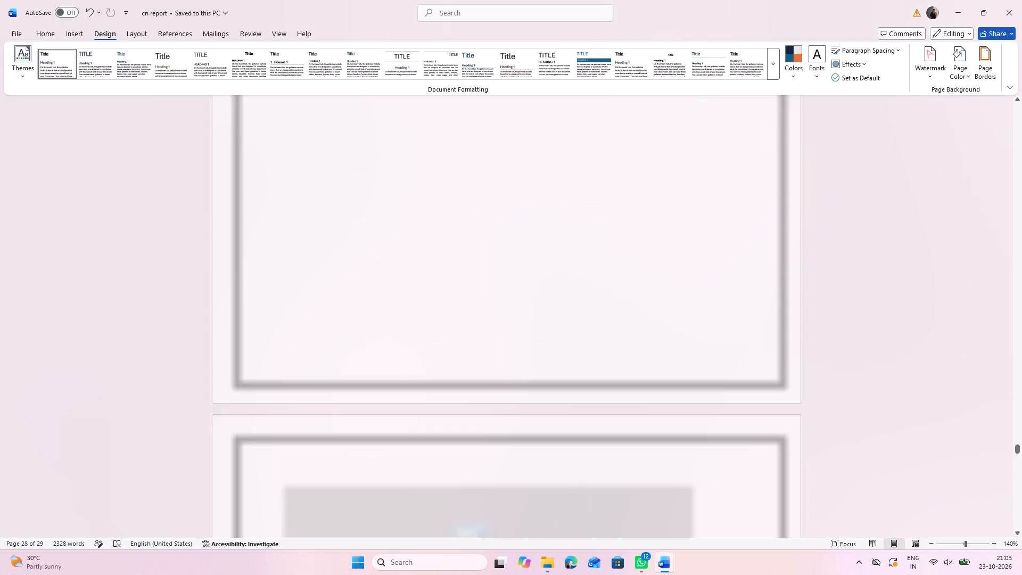
{"action": "scroll", "coordinate": [632, 295], "scroll_direction": "up", "scroll_amount": 20}
{"action": "scroll", "coordinate": [632, 295], "scroll_direction": "up", "scroll_amount": 1}
{"action": "scroll", "coordinate": [632, 295], "scroll_direction": "up", "scroll_amount": 20}
{"action": "scroll", "coordinate": [632, 295], "scroll_direction": "up", "scroll_amount": 1}
{"action": "scroll", "coordinate": [632, 295], "scroll_direction": "up", "scroll_amount": 20}
{"action": "scroll", "coordinate": [632, 295], "scroll_direction": "up", "scroll_amount": 4}
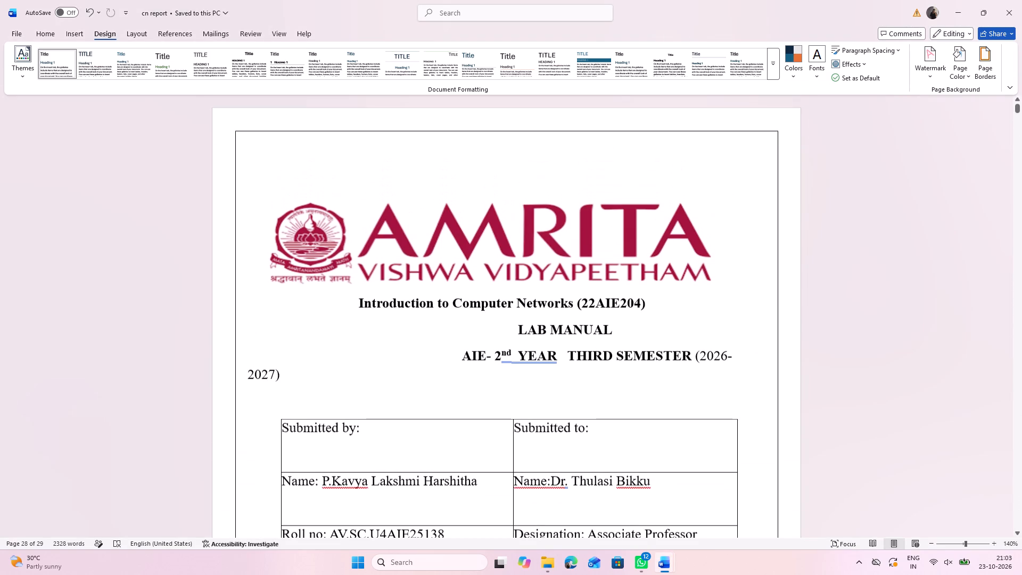
{"action": "left_click", "coordinate": [521, 329]}
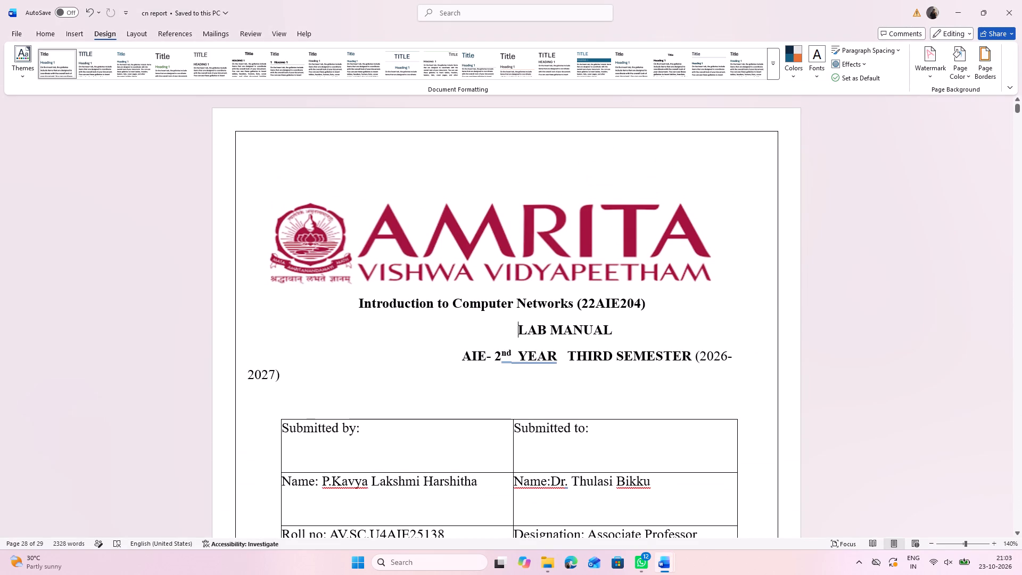
{"action": "key", "text": "BackSpace"}
{"action": "key", "text": "BackSpace"}
{"action": "key", "text": "BackSpace"}
{"action": "key", "text": "BackSpace"}
{"action": "key", "text": "BackSpace"}
{"action": "key", "text": "BackSpace"}
{"action": "key", "text": "BackSpace"}
{"action": "key", "text": "BackSpace"}
{"action": "key", "text": "BackSpace"}
{"action": "key", "text": "BackSpace"}
{"action": "key", "text": "BackSpace"}
{"action": "key", "text": "BackSpace"}
{"action": "key", "text": "BackSpace"}
{"action": "key", "text": "BackSpace"}
{"action": "key", "text": "BackSpace"}
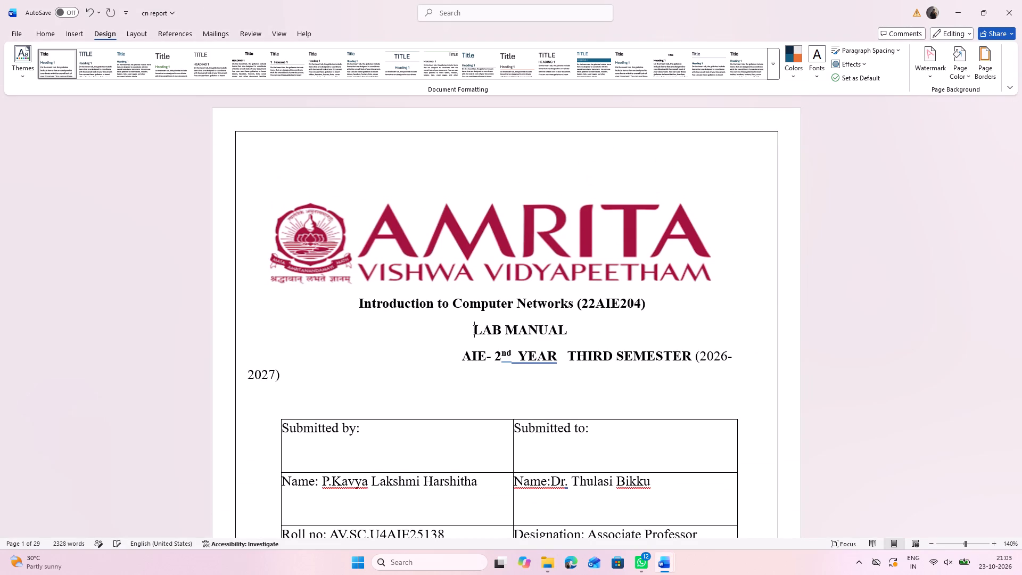
{"action": "key", "text": "BackSpace"}
{"action": "key", "text": "BackSpace"}
{"action": "key", "text": "BackSpace"}
{"action": "key", "text": "BackSpace"}
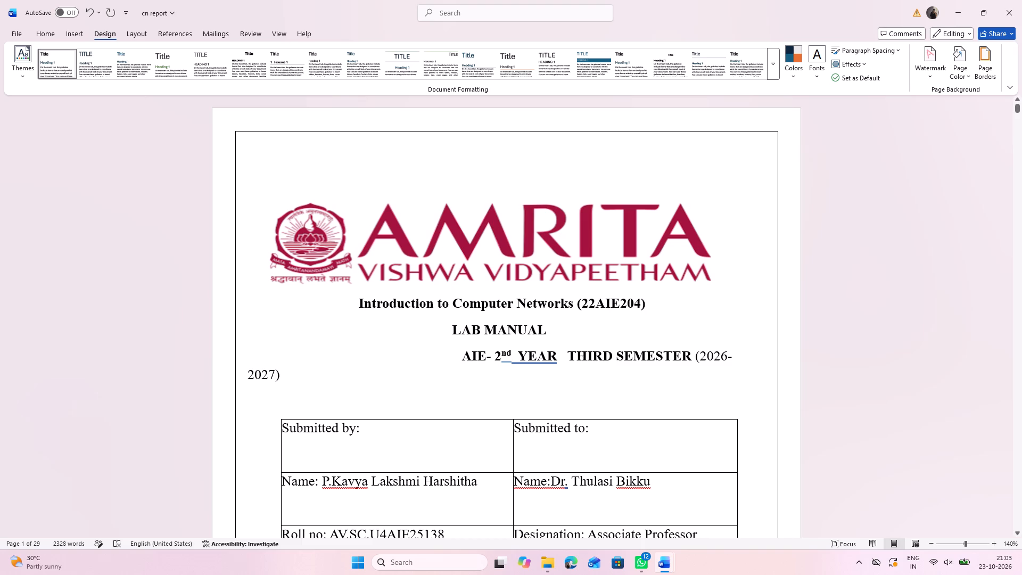
Remove the extra leading spaces before the "AIE- 2nd YEAR THIRD SEMESTER" line so that it fits centred on one line.
{"action": "left_click", "coordinate": [456, 356]}
{"action": "key", "text": "BackSpace"}
{"action": "key", "text": "BackSpace"}
{"action": "key", "text": "BackSpace"}
{"action": "key", "text": "BackSpace"}
{"action": "key", "text": "BackSpace"}
{"action": "key", "text": "BackSpace"}
{"action": "key", "text": "BackSpace"}
{"action": "key", "text": "BackSpace"}
{"action": "key", "text": "BackSpace"}
{"action": "key", "text": "BackSpace"}
{"action": "key", "text": "BackSpace"}
{"action": "key", "text": "BackSpace"}
{"action": "key", "text": "BackSpace"}
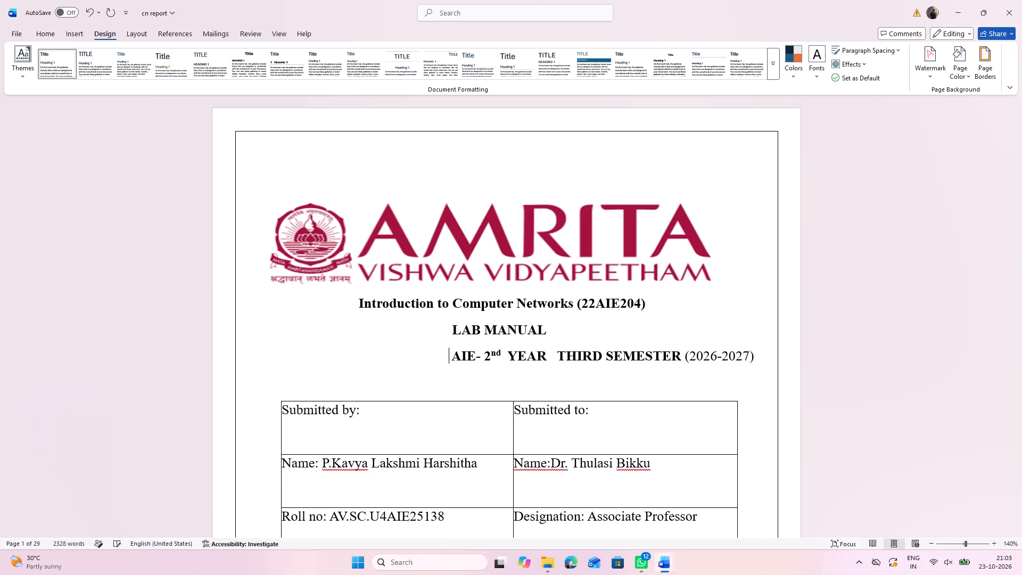
{"action": "key", "text": "BackSpace"}
{"action": "key", "text": "BackSpace"}
{"action": "key", "text": "BackSpace"}
{"action": "key", "text": "BackSpace"}
{"action": "key", "text": "BackSpace"}
{"action": "key", "text": "BackSpace"}
{"action": "key", "text": "BackSpace"}
{"action": "key", "text": "BackSpace"}
{"action": "key", "text": "BackSpace"}
{"action": "key", "text": "BackSpace"}
{"action": "key", "text": "BackSpace"}
{"action": "key", "text": "BackSpace"}
{"action": "key", "text": "BackSpace"}
{"action": "key", "text": "BackSpace"}
{"action": "key", "text": "BackSpace"}
{"action": "key", "text": "BackSpace"}
{"action": "key", "text": "BackSpace"}
{"action": "key", "text": "BackSpace"}
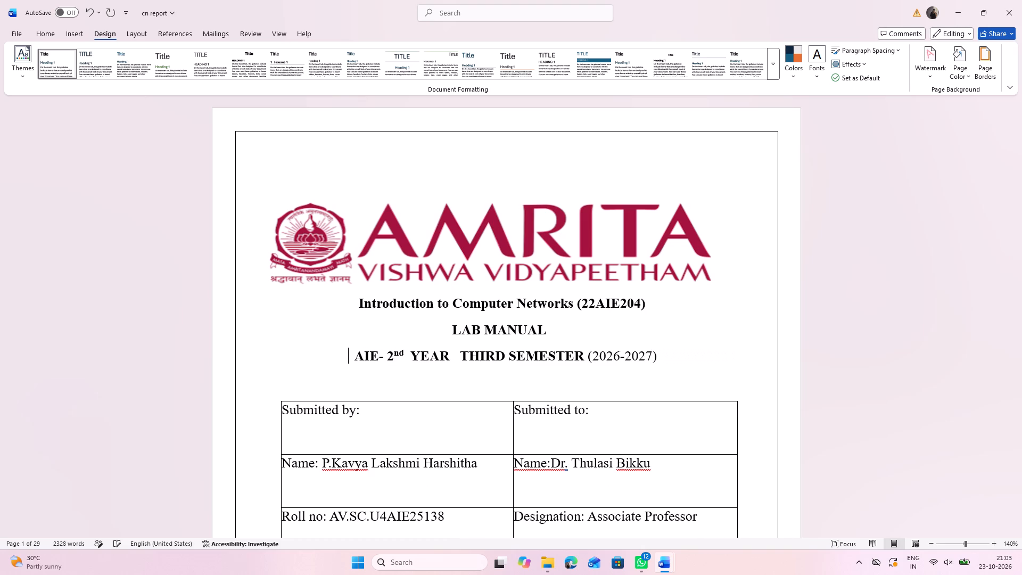
Replace the student name in the "Submitted by" column of the cover table with the new submitter's name.
{"action": "scroll", "coordinate": [617, 425], "scroll_direction": "down", "scroll_amount": 1}
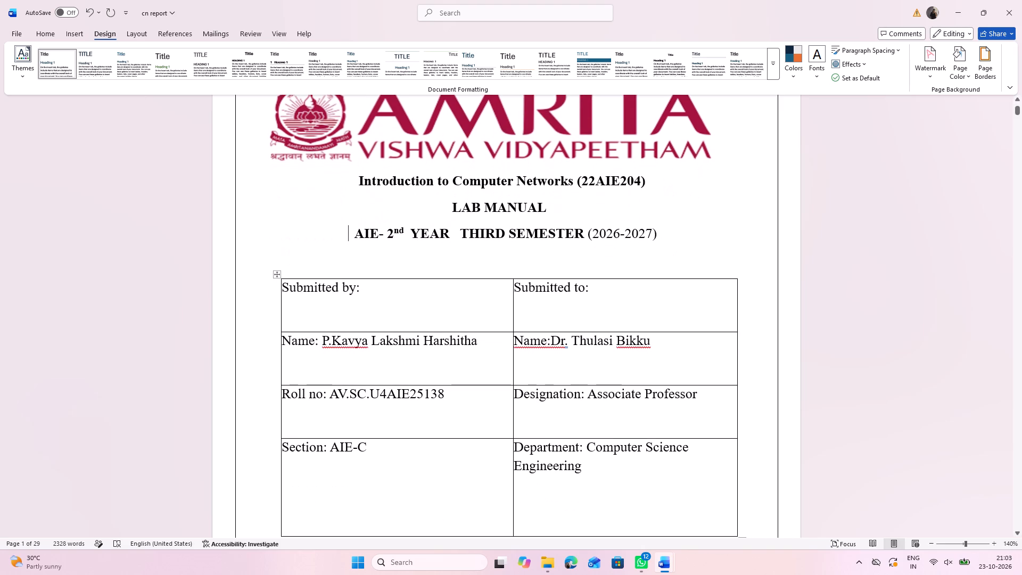
{"action": "left_click", "coordinate": [476, 343]}
{"action": "key", "text": "BackSpace"}
{"action": "key", "text": "BackSpace"}
{"action": "key", "text": "BackSpace"}
{"action": "key", "text": "BackSpace"}
{"action": "key", "text": "BackSpace"}
{"action": "key", "text": "BackSpace"}
{"action": "key", "text": "BackSpace"}
{"action": "key", "text": "BackSpace"}
{"action": "key", "text": "BackSpace"}
{"action": "key", "text": "BackSpace"}
{"action": "key", "text": "BackSpace"}
{"action": "key", "text": "BackSpace"}
{"action": "key", "text": "BackSpace"}
{"action": "key", "text": "BackSpace"}
{"action": "key", "text": "BackSpace"}
{"action": "key", "text": "BackSpace"}
{"action": "key", "text": "BackSpace"}
{"action": "key", "text": "BackSpace"}
{"action": "key", "text": "BackSpace"}
{"action": "key", "text": "BackSpace"}
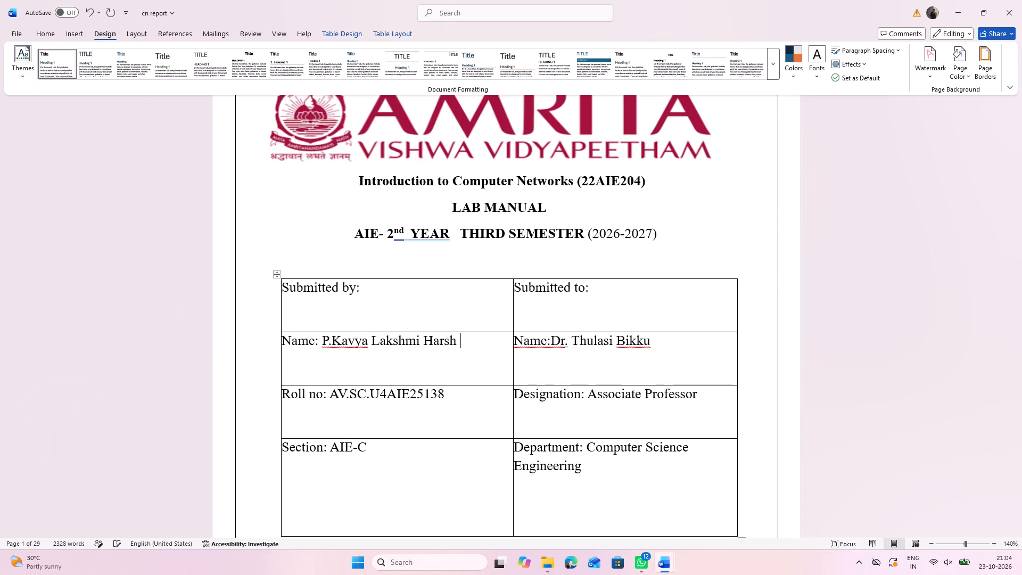
{"action": "key", "text": "BackSpace"}
{"action": "key", "text": "BackSpace"}
{"action": "key", "text": "BackSpace"}
{"action": "key", "text": "BackSpace"}
{"action": "key", "text": "BackSpace"}
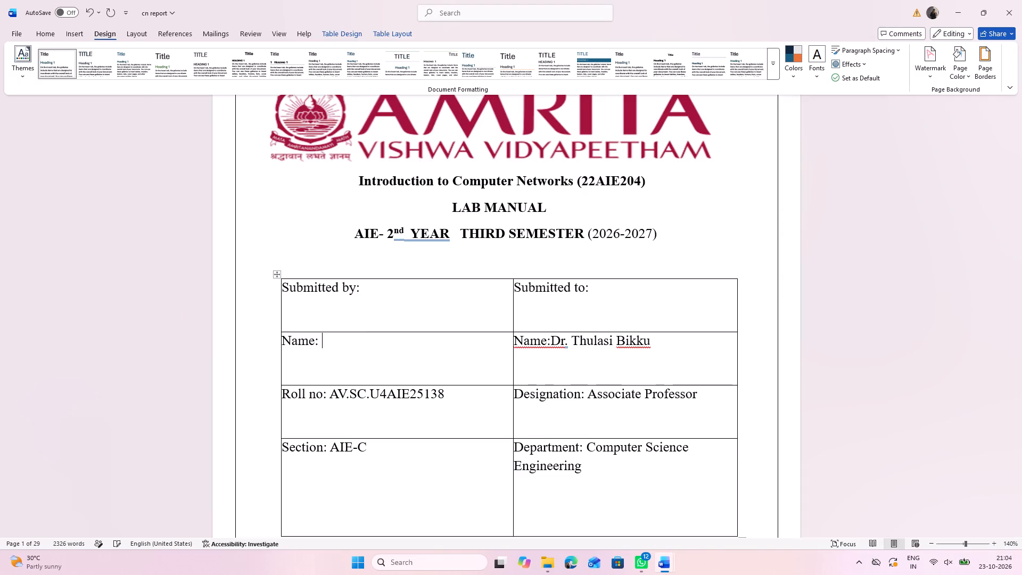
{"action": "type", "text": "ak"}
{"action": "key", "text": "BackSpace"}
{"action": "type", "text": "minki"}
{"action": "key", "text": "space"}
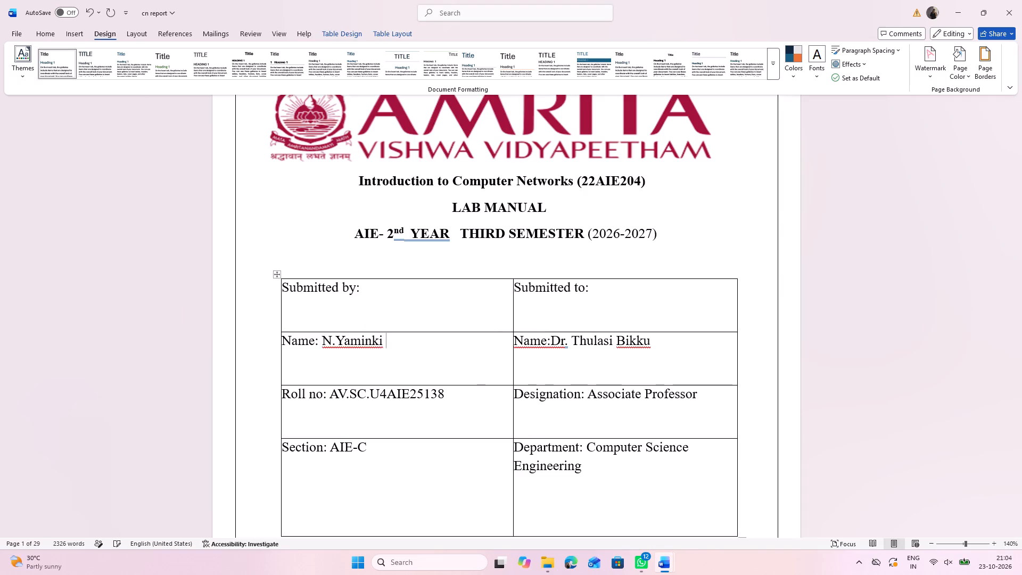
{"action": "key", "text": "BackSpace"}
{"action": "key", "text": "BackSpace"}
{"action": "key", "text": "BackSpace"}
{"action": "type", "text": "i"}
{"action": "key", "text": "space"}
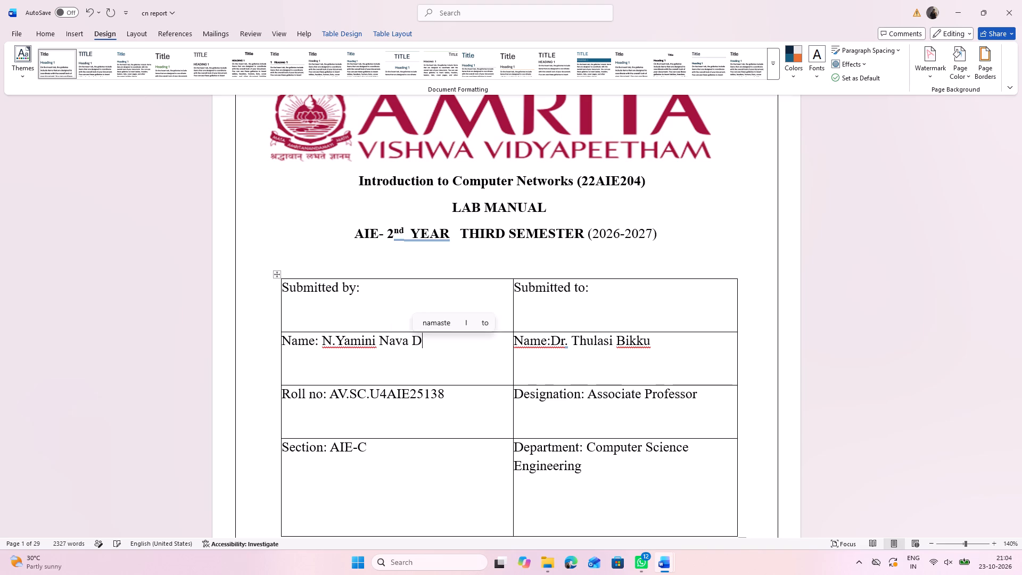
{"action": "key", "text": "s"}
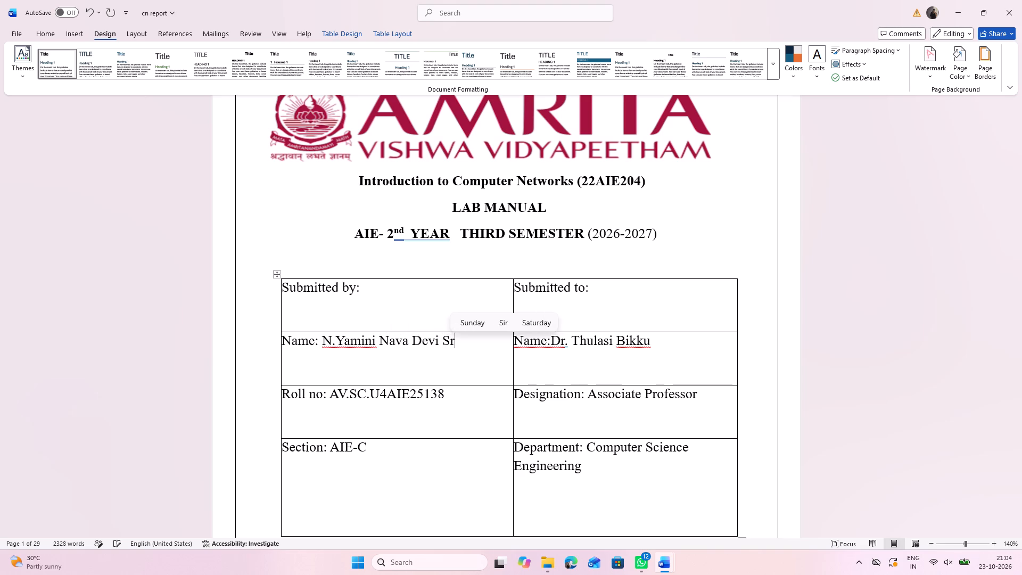
Change the last three digits of the roll number in the cover table to the new submitter's number.
{"action": "left_click", "coordinate": [455, 396]}
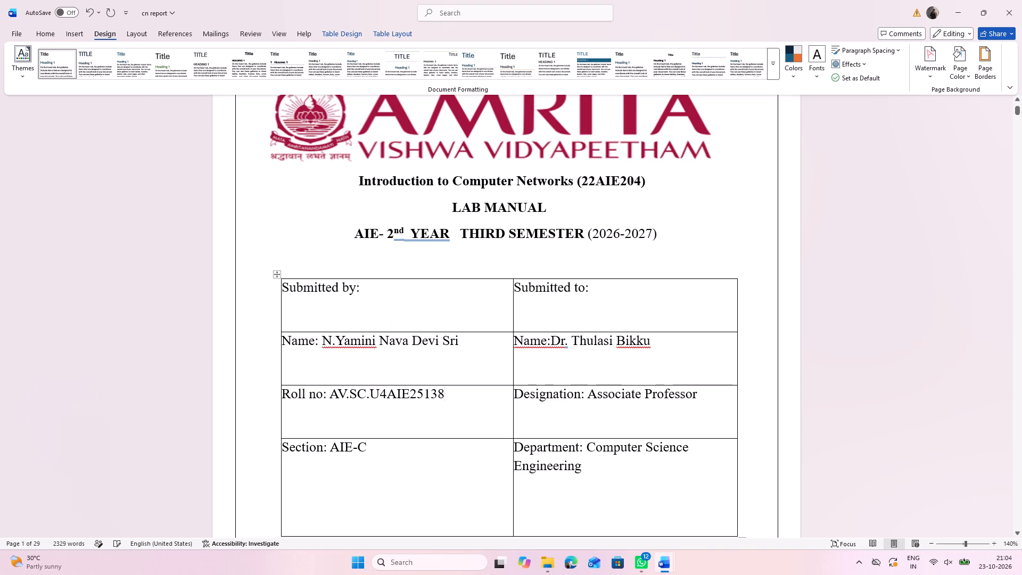
{"action": "key", "text": "BackSpace"}
{"action": "key", "text": "BackSpace"}
{"action": "key", "text": "9"}
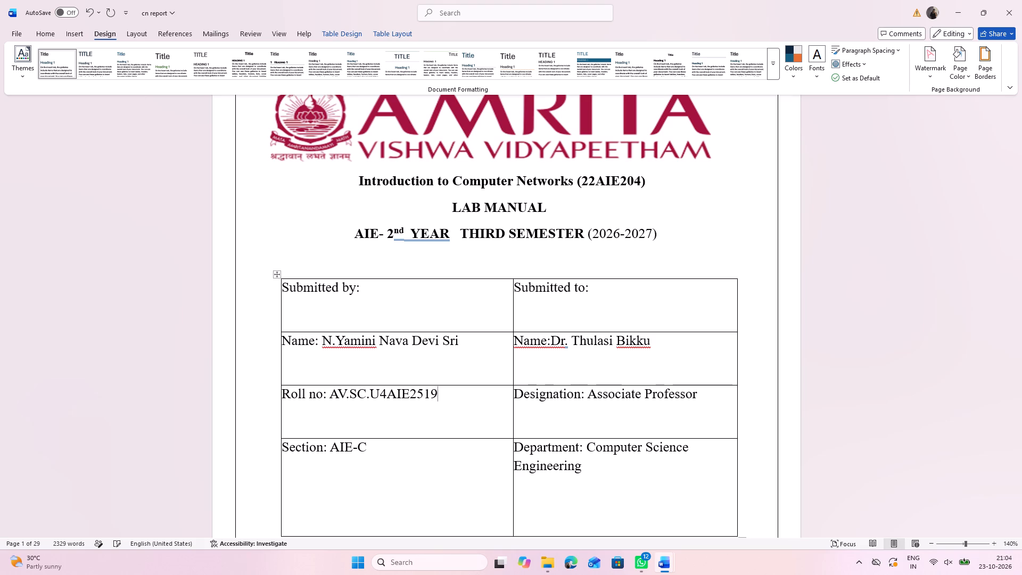
{"action": "left_click", "coordinate": [425, 392]}
{"action": "key", "text": "2"}
Review the lab manual from the cover page and index table through the experiments to the blank page at the end.
{"action": "scroll", "coordinate": [449, 482], "scroll_direction": "down", "scroll_amount": 2}
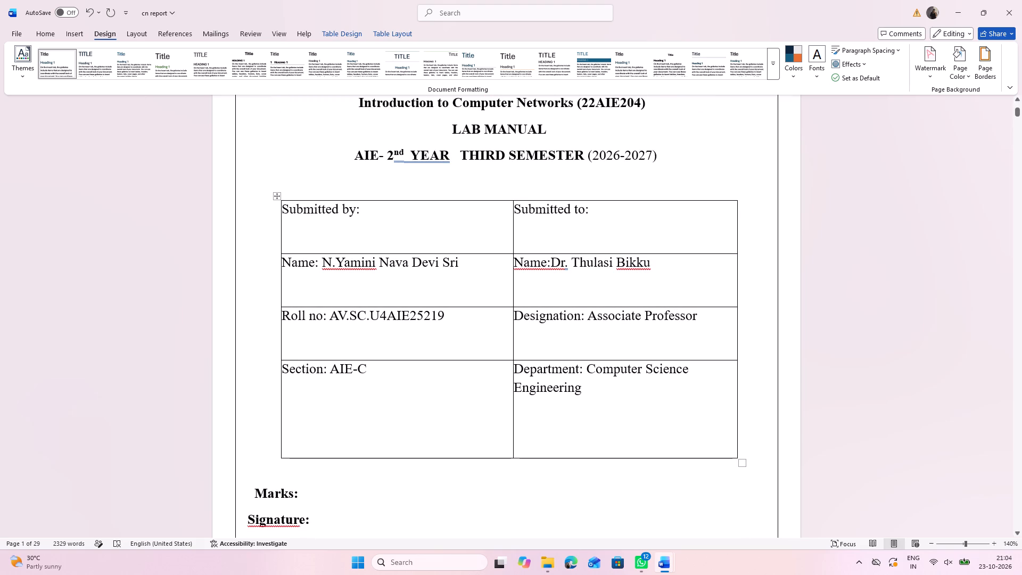
{"action": "scroll", "coordinate": [449, 482], "scroll_direction": "down", "scroll_amount": 4}
{"action": "scroll", "coordinate": [449, 482], "scroll_direction": "up", "scroll_amount": 1}
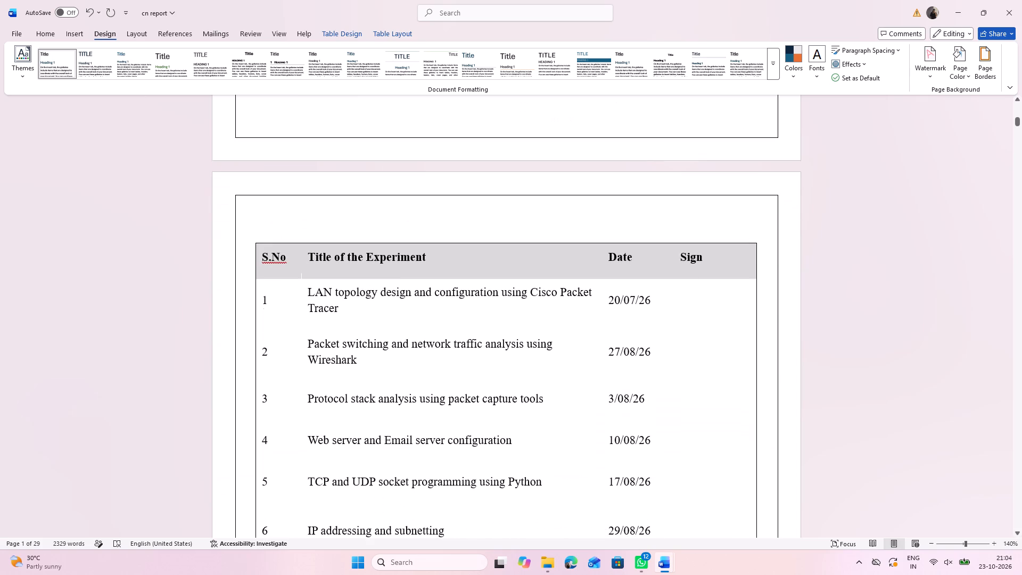
{"action": "scroll", "coordinate": [449, 482], "scroll_direction": "up", "scroll_amount": 4}
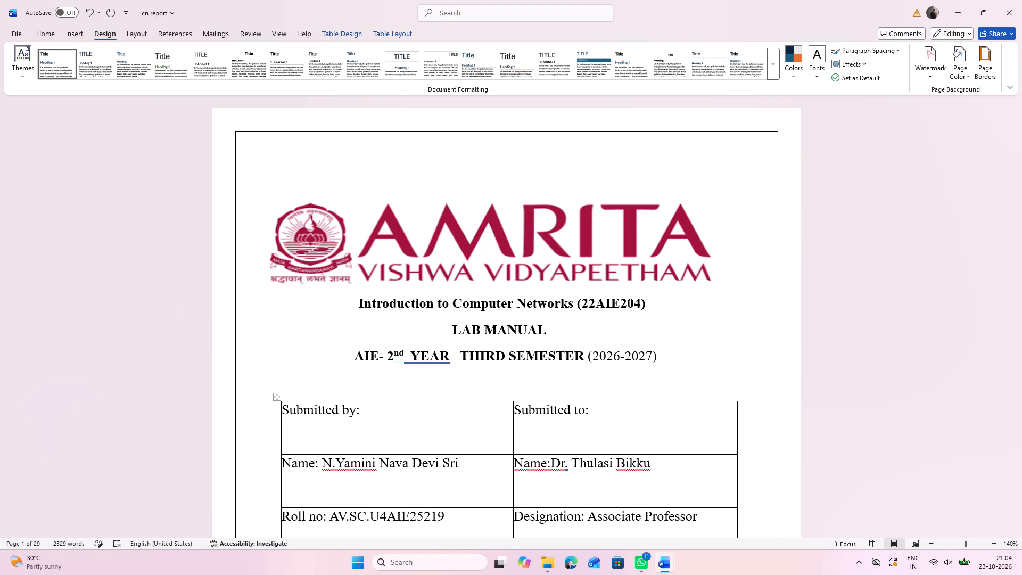
{"action": "scroll", "coordinate": [455, 360], "scroll_direction": "down", "scroll_amount": 10}
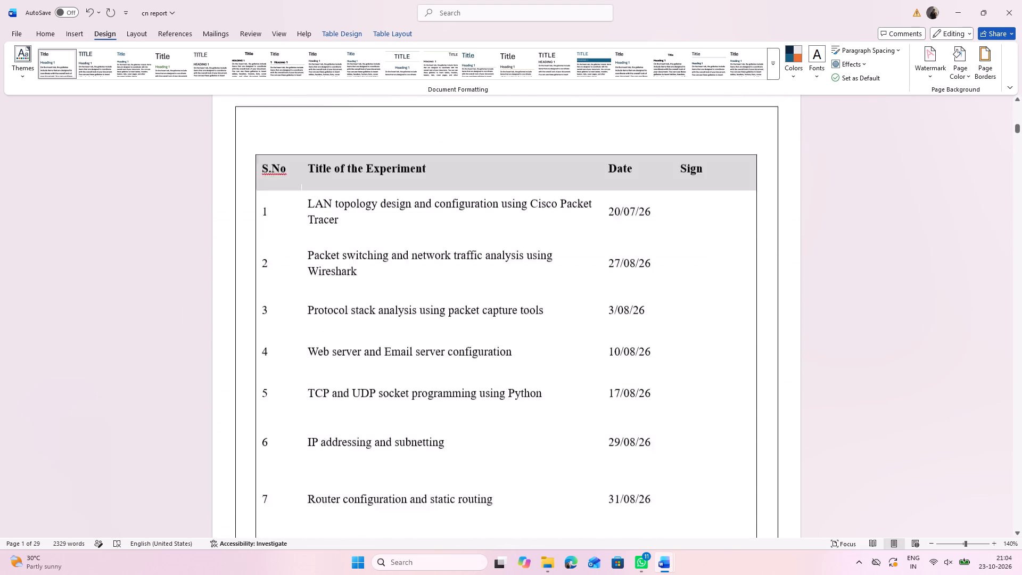
{"action": "scroll", "coordinate": [455, 360], "scroll_direction": "down", "scroll_amount": 12}
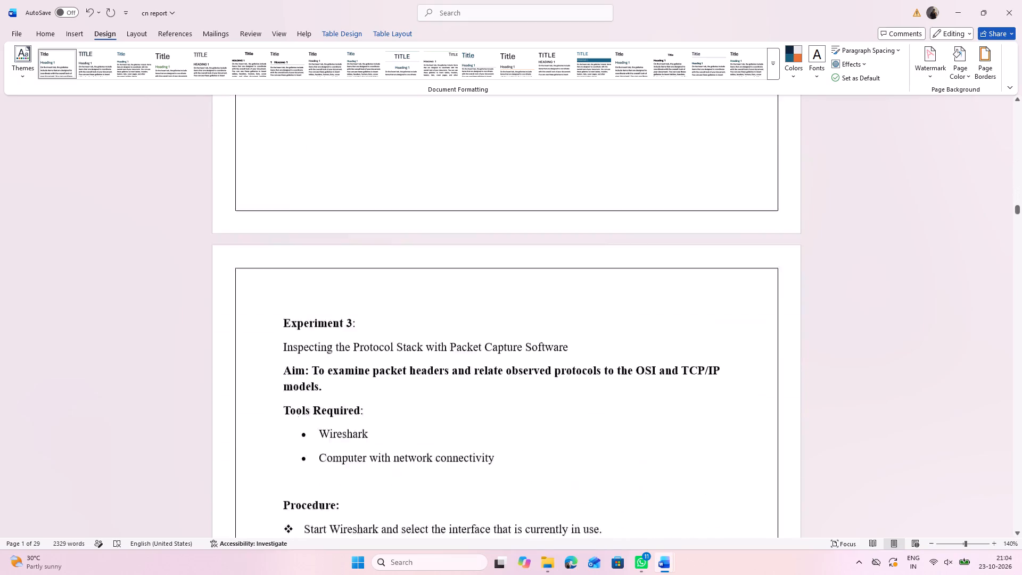
{"action": "scroll", "coordinate": [455, 360], "scroll_direction": "down", "scroll_amount": 11}
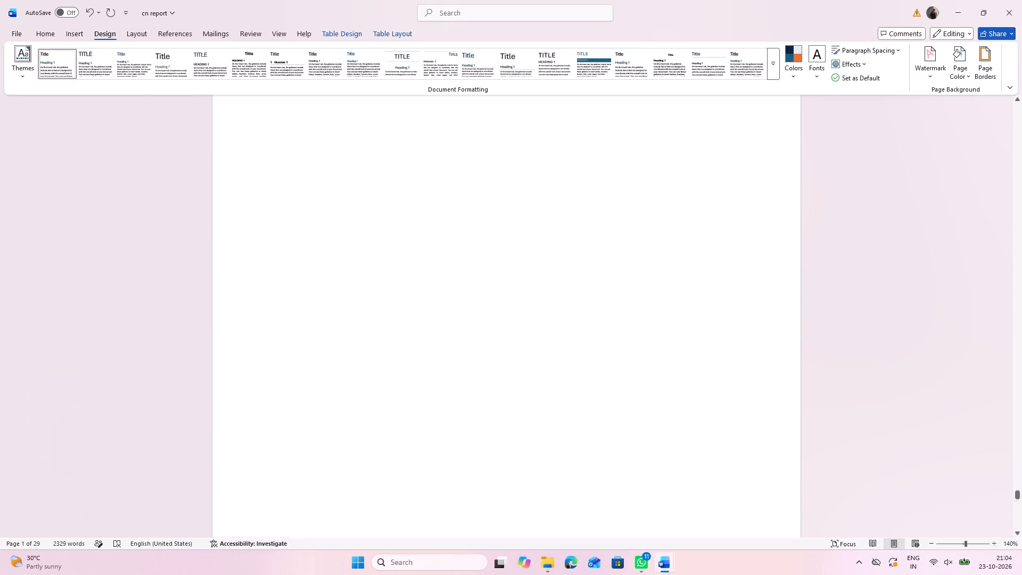
{"action": "scroll", "coordinate": [455, 360], "scroll_direction": "down", "scroll_amount": 18}
{"action": "scroll", "coordinate": [455, 360], "scroll_direction": "up", "scroll_amount": 4}
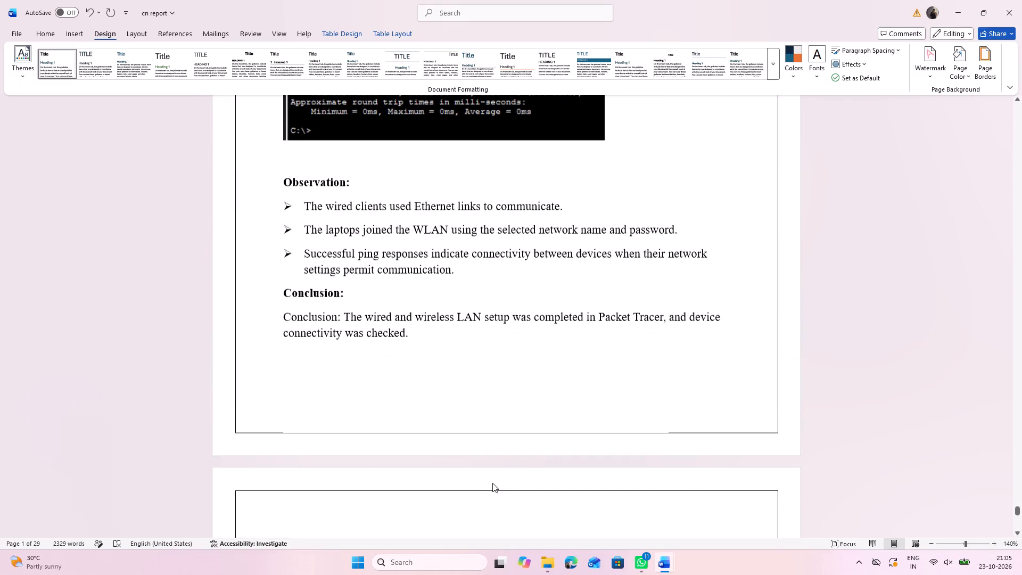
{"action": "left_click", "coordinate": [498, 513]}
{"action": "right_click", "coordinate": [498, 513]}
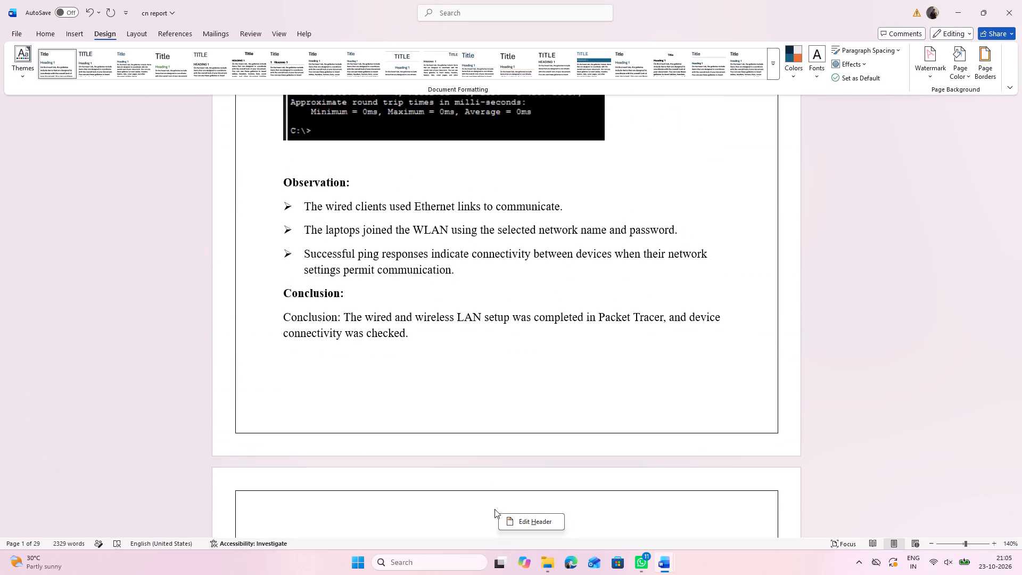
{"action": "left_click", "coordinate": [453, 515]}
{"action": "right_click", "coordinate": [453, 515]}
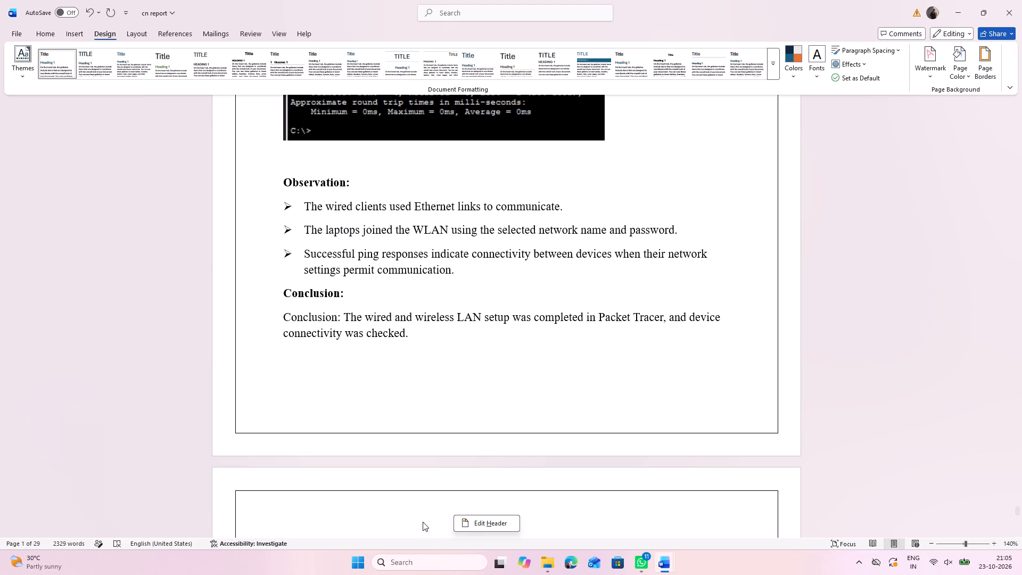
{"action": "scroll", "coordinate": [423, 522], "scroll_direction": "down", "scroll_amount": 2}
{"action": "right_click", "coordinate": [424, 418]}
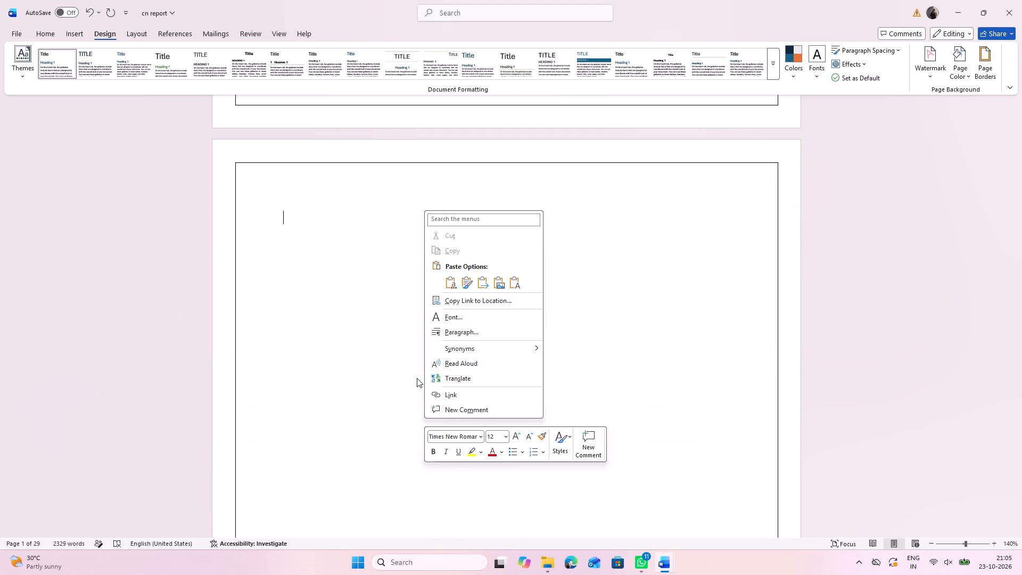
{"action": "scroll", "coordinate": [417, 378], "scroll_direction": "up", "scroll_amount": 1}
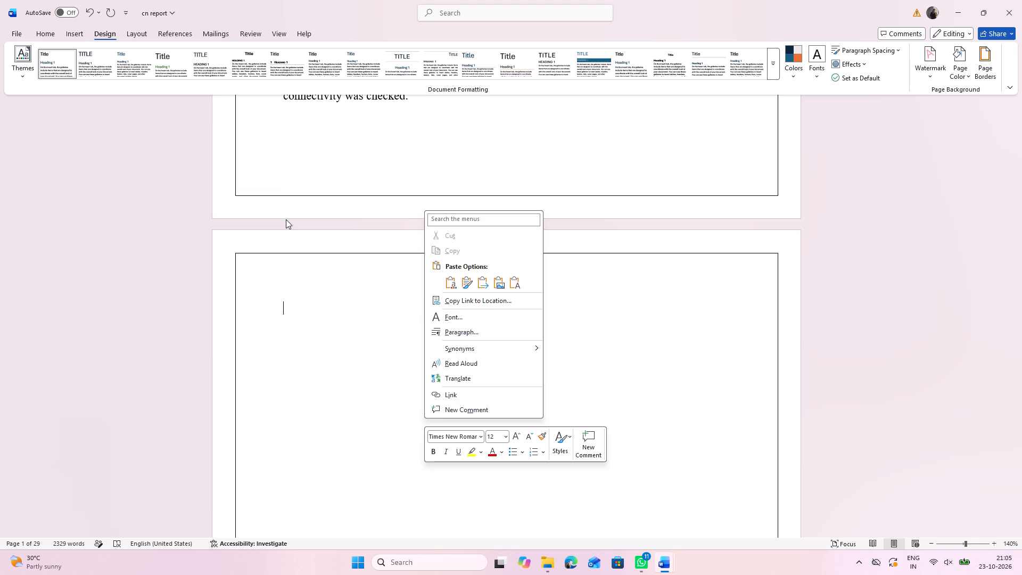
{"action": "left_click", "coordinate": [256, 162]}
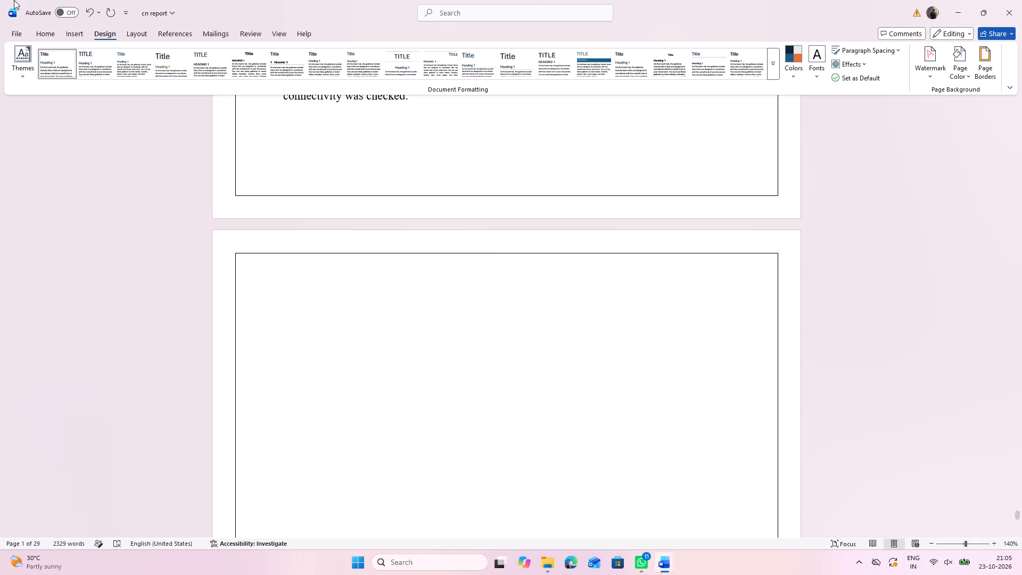
Save the edited report over the existing "cn report" file in the Downloads folder.
{"action": "left_click", "coordinate": [24, 31]}
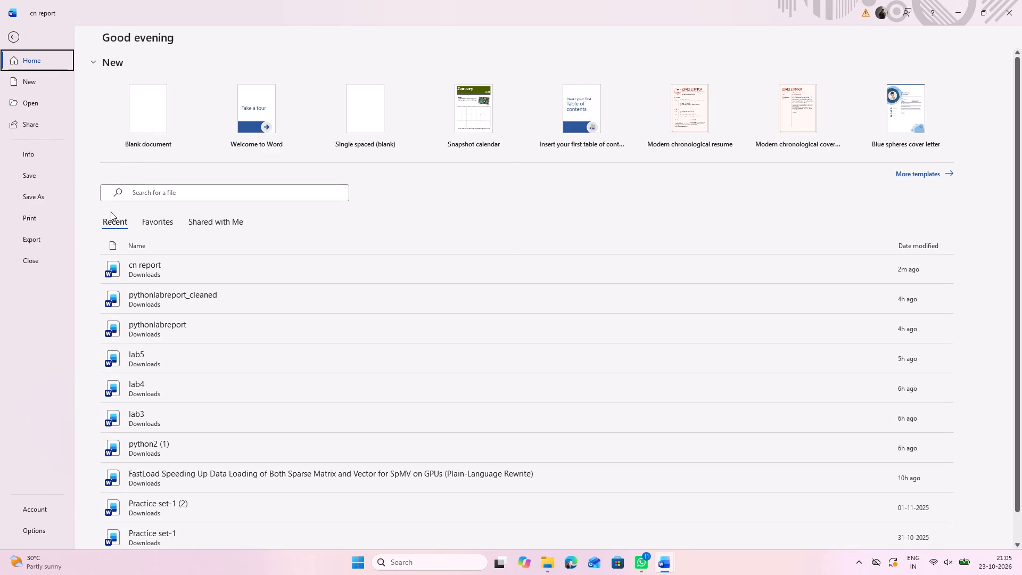
{"action": "left_click", "coordinate": [38, 193]}
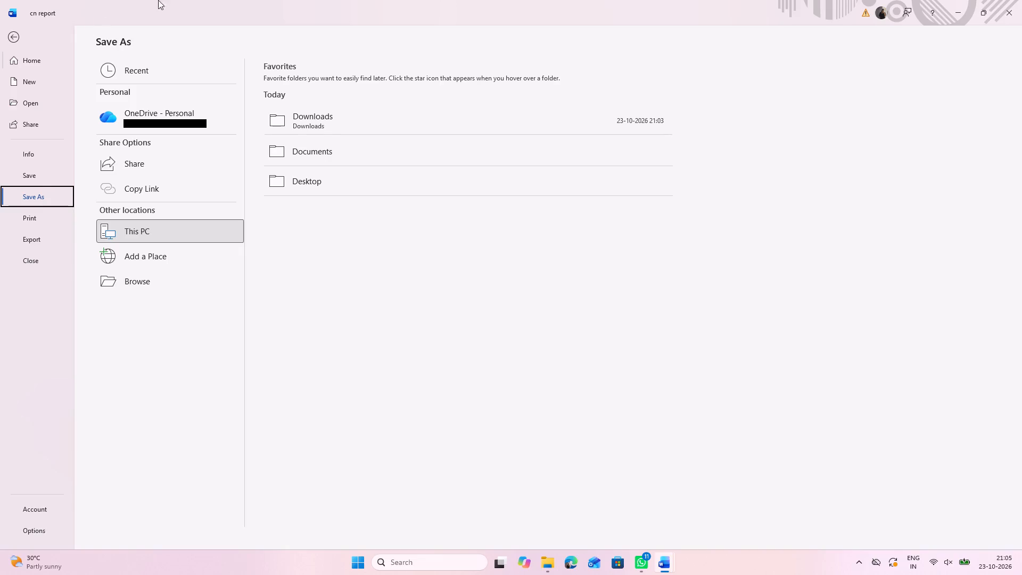
{"action": "scroll", "coordinate": [51, 44], "scroll_direction": "down", "scroll_amount": 1}
{"action": "double_click", "coordinate": [332, 130]}
{"action": "double_click", "coordinate": [159, 103]}
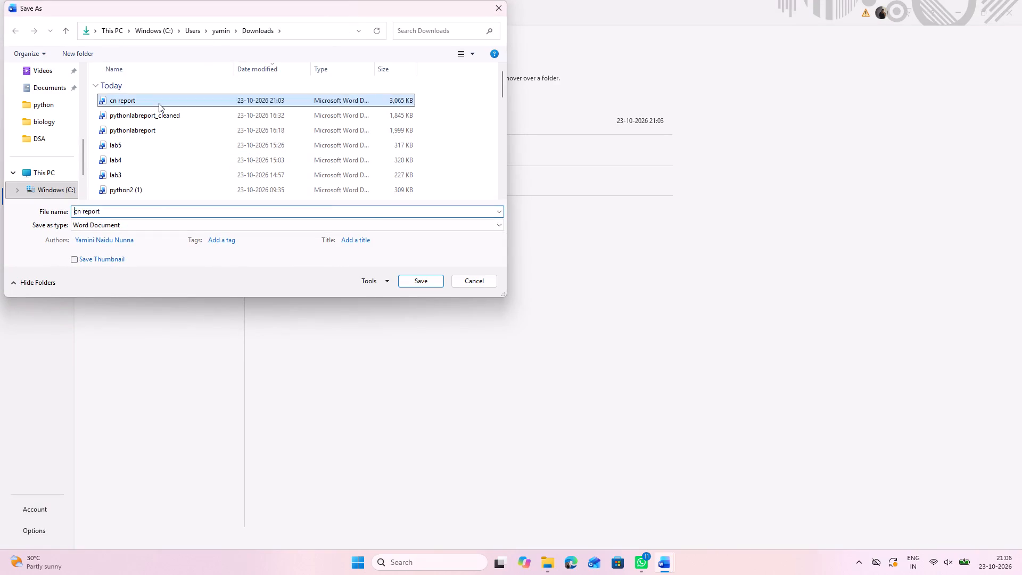
{"action": "scroll", "coordinate": [317, 181], "scroll_direction": "right", "scroll_amount": 1}
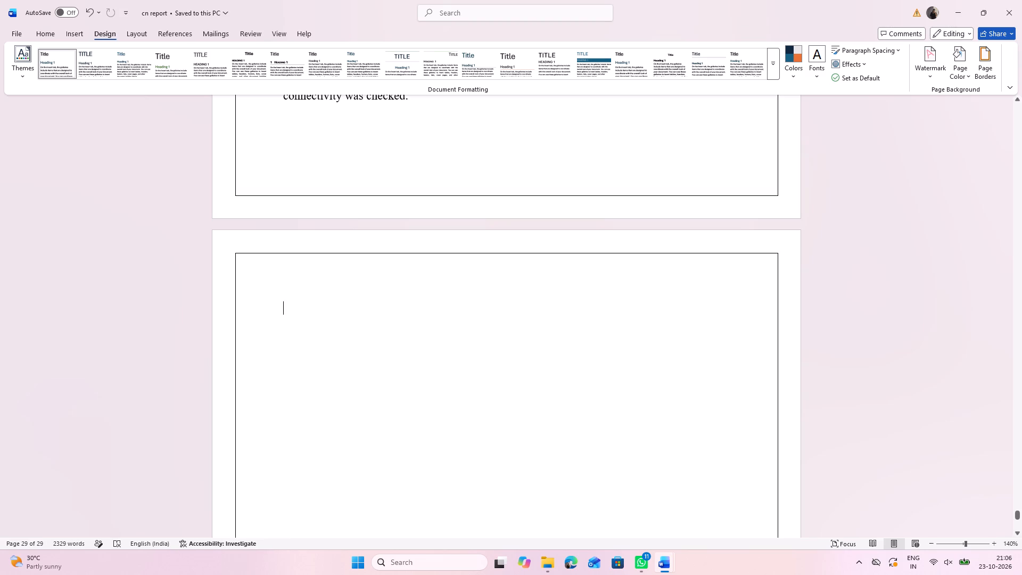
Open cn report from the recent files in File Explorer and bring its Word window back to the front.
{"action": "left_click", "coordinate": [548, 574]}
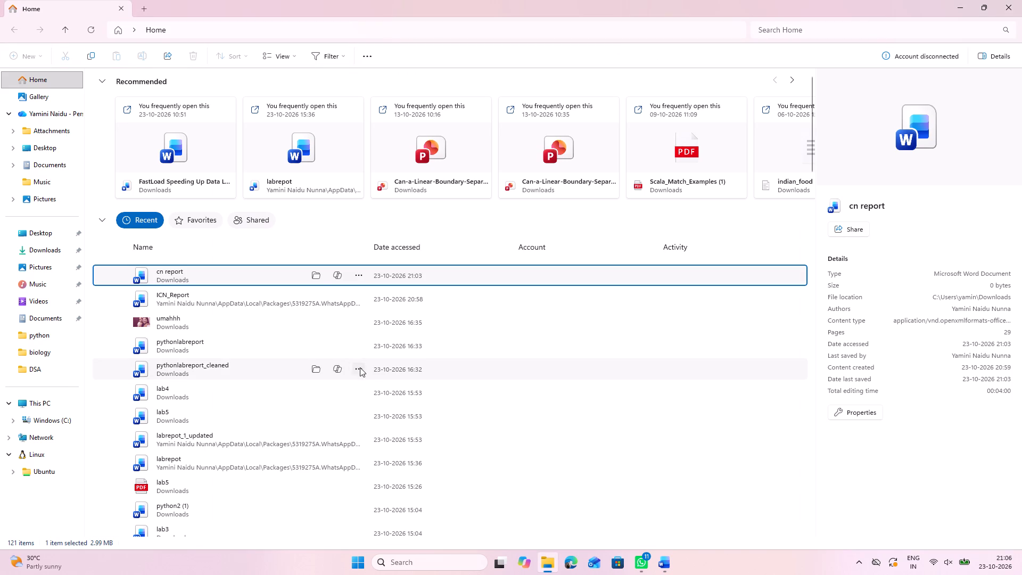
{"action": "scroll", "coordinate": [301, 283], "scroll_direction": "left", "scroll_amount": 2}
{"action": "double_click", "coordinate": [183, 276]}
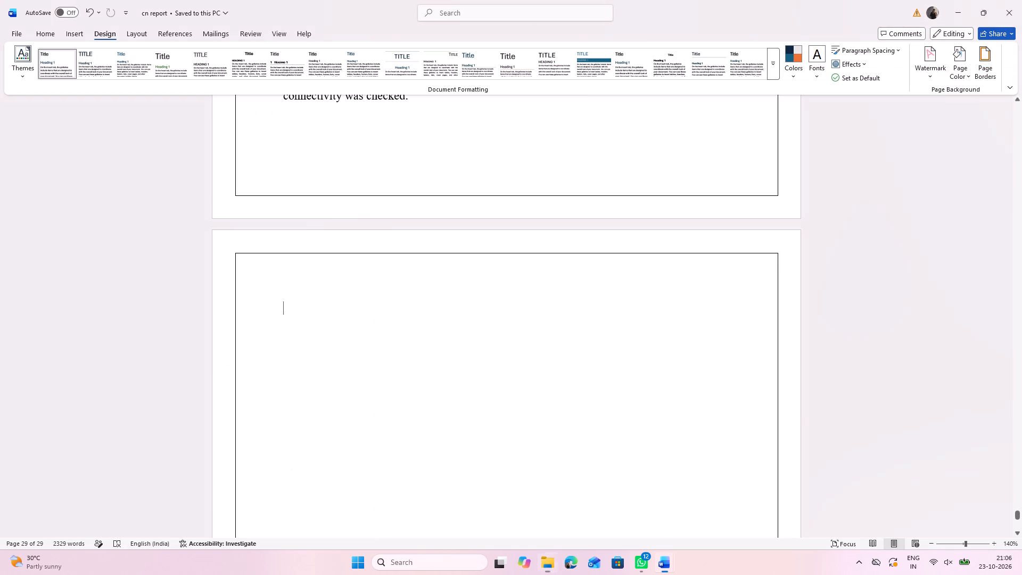
{"action": "scroll", "coordinate": [400, 224], "scroll_direction": "right", "scroll_amount": 2}
{"action": "scroll", "coordinate": [559, 305], "scroll_direction": "up", "scroll_amount": 20}
{"action": "scroll", "coordinate": [559, 305], "scroll_direction": "up", "scroll_amount": 1}
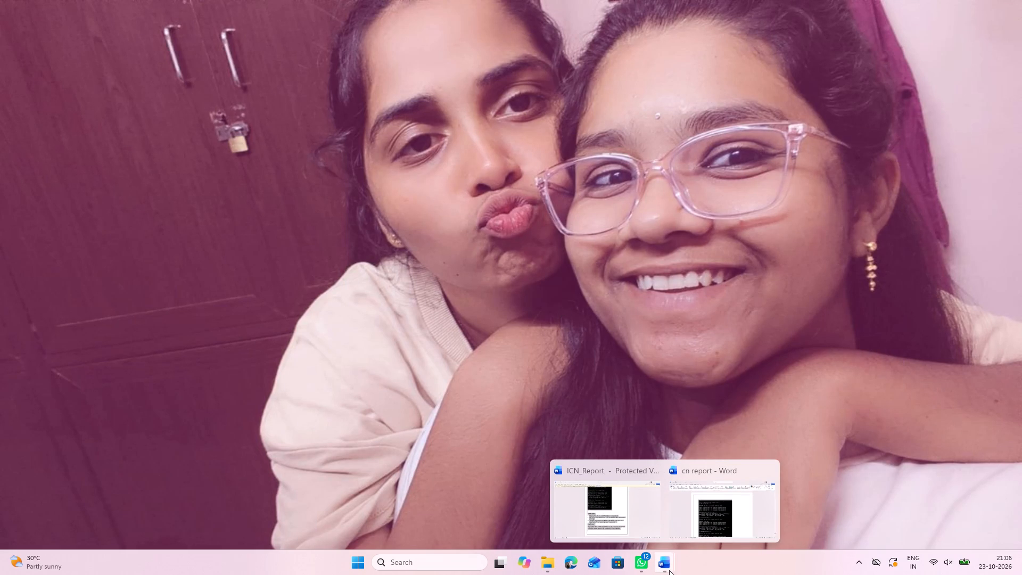
{"action": "left_click", "coordinate": [712, 507]}
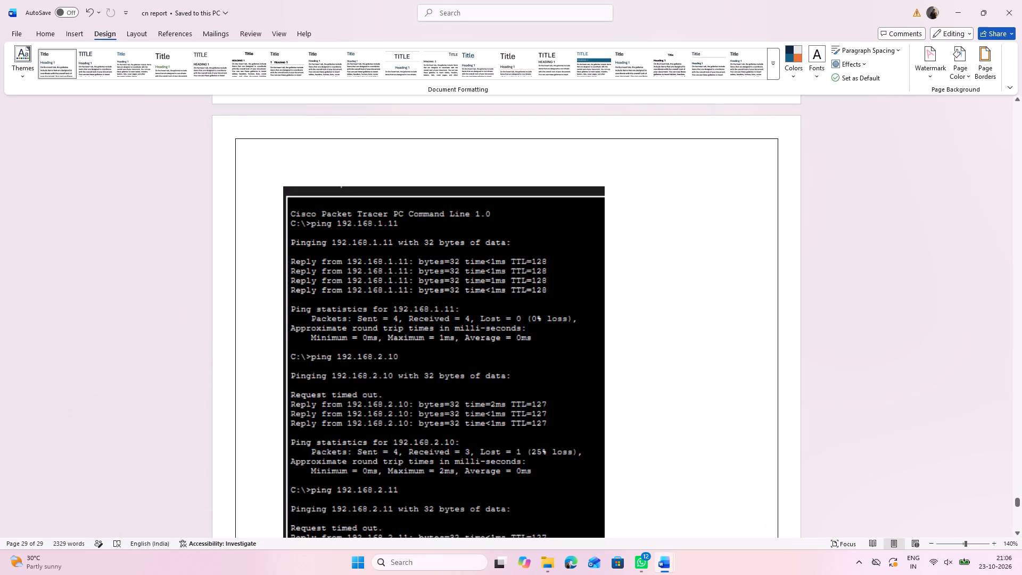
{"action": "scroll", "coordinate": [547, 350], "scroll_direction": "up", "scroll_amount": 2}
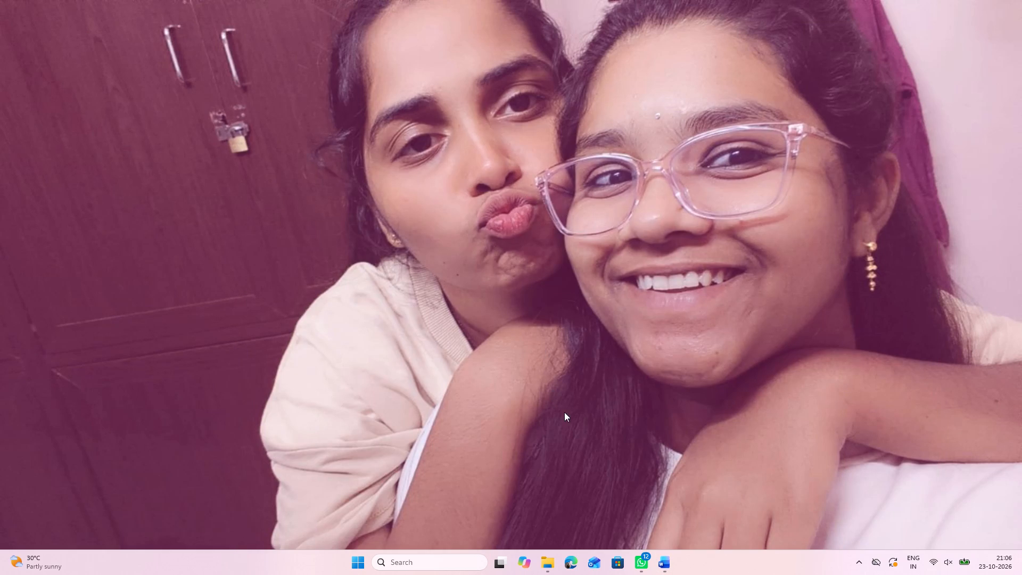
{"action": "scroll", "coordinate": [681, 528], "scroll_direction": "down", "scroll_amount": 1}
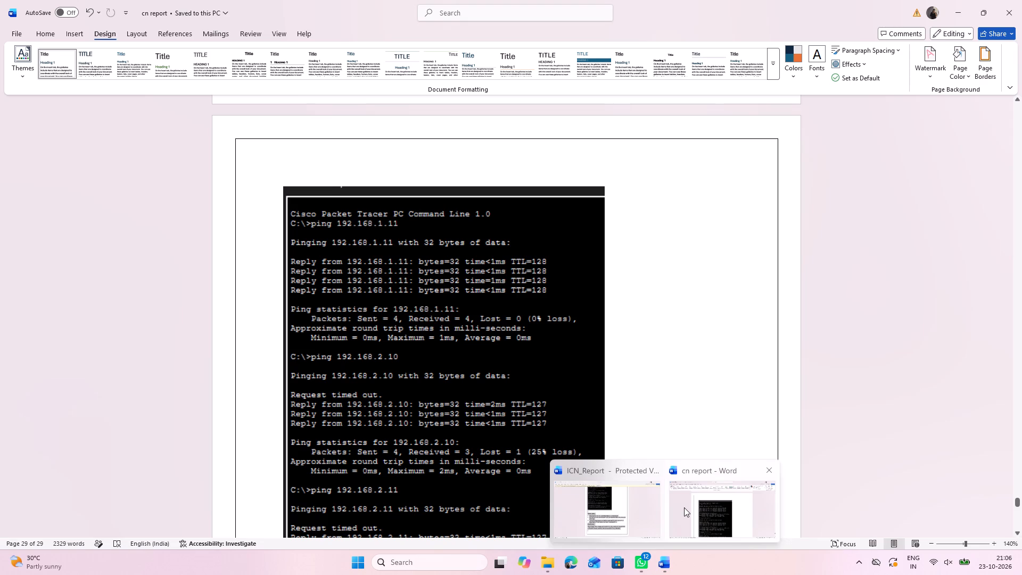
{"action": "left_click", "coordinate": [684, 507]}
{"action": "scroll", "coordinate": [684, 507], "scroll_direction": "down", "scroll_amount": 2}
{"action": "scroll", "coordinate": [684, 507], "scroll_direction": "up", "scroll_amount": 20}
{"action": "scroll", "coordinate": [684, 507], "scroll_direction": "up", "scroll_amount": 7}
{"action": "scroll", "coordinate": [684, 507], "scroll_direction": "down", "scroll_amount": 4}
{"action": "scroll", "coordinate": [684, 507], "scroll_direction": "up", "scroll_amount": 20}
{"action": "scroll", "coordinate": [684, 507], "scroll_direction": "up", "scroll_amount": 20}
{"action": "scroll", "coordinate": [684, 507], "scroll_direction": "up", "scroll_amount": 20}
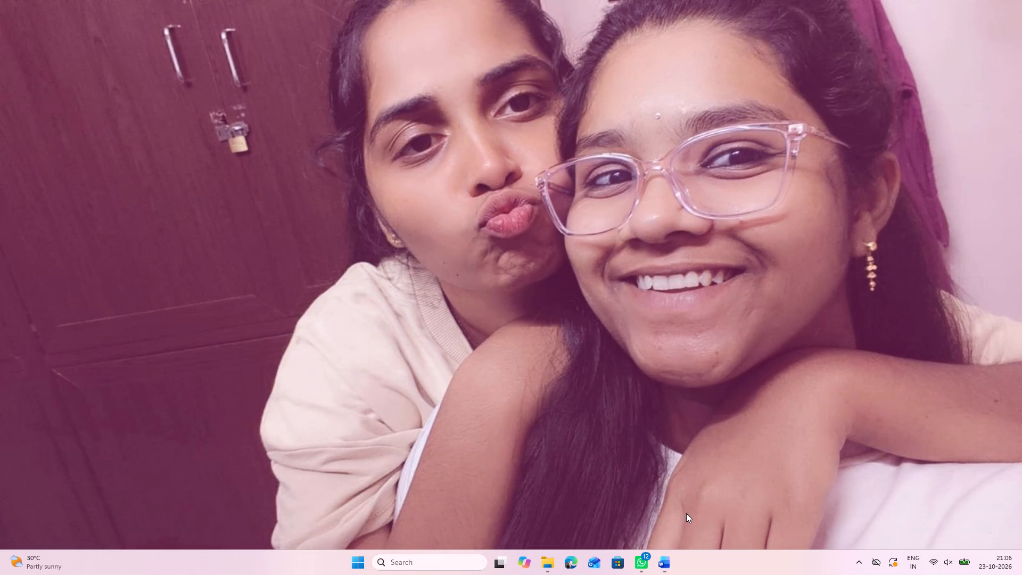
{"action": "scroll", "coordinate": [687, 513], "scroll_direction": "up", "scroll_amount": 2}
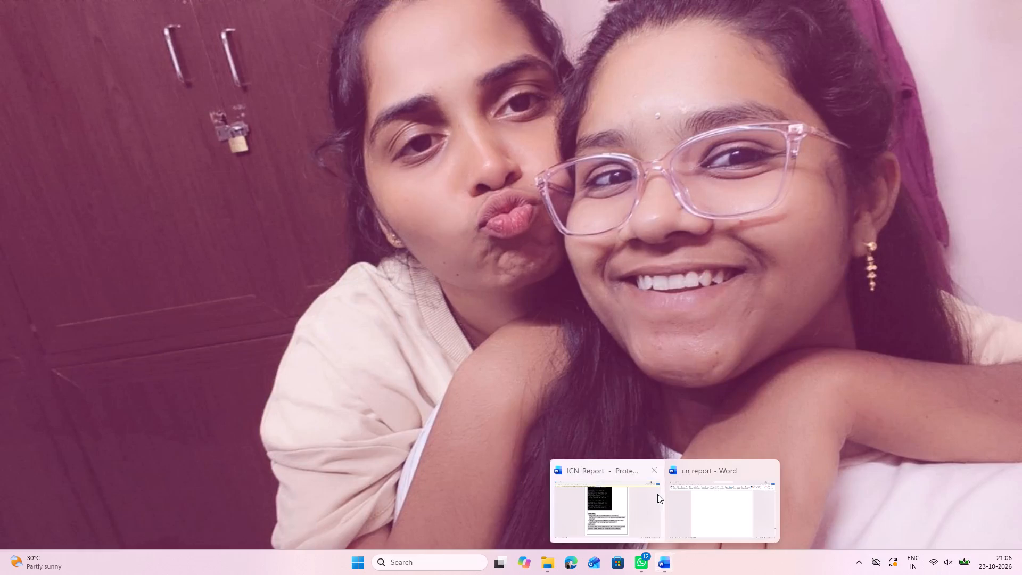
Close the ICN_Report source document and bring the cn report document back to the front.
{"action": "left_click", "coordinate": [655, 474]}
{"action": "left_click", "coordinate": [671, 530]}
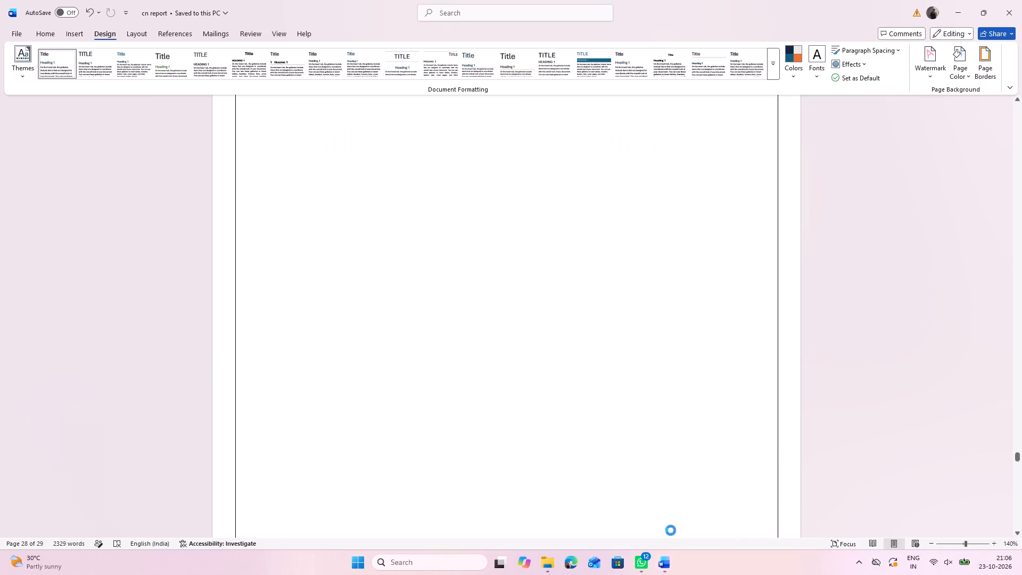
Review the cn report from its last pages back up to the cover page.
{"action": "scroll", "coordinate": [467, 252], "scroll_direction": "up", "scroll_amount": 12}
{"action": "scroll", "coordinate": [467, 252], "scroll_direction": "down", "scroll_amount": 4}
{"action": "scroll", "coordinate": [467, 252], "scroll_direction": "up", "scroll_amount": 6}
{"action": "scroll", "coordinate": [467, 252], "scroll_direction": "up", "scroll_amount": 19}
{"action": "scroll", "coordinate": [467, 252], "scroll_direction": "up", "scroll_amount": 16}
{"action": "scroll", "coordinate": [467, 252], "scroll_direction": "up", "scroll_amount": 5}
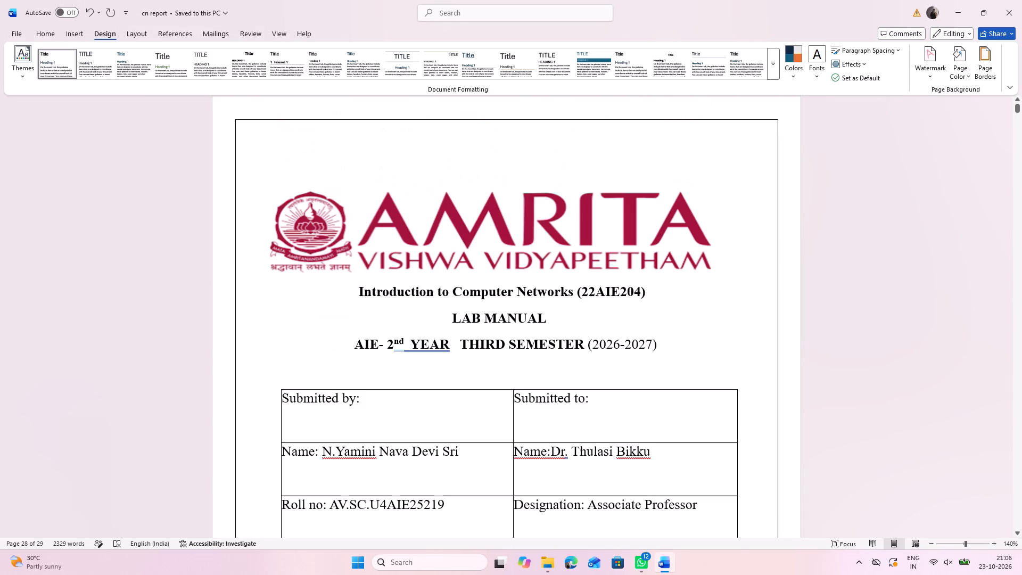
{"action": "scroll", "coordinate": [467, 252], "scroll_direction": "up", "scroll_amount": 11}
{"action": "scroll", "coordinate": [467, 252], "scroll_direction": "down", "scroll_amount": 1}
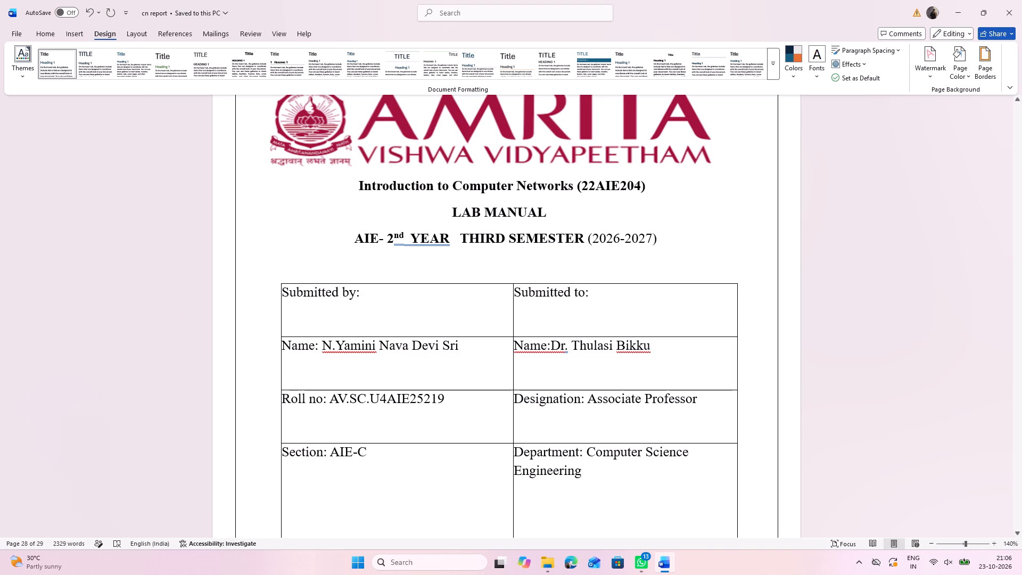
Remove the blank page at the end of the document, after the wired and wireless LAN conclusion.
{"action": "left_click", "coordinate": [82, 32]}
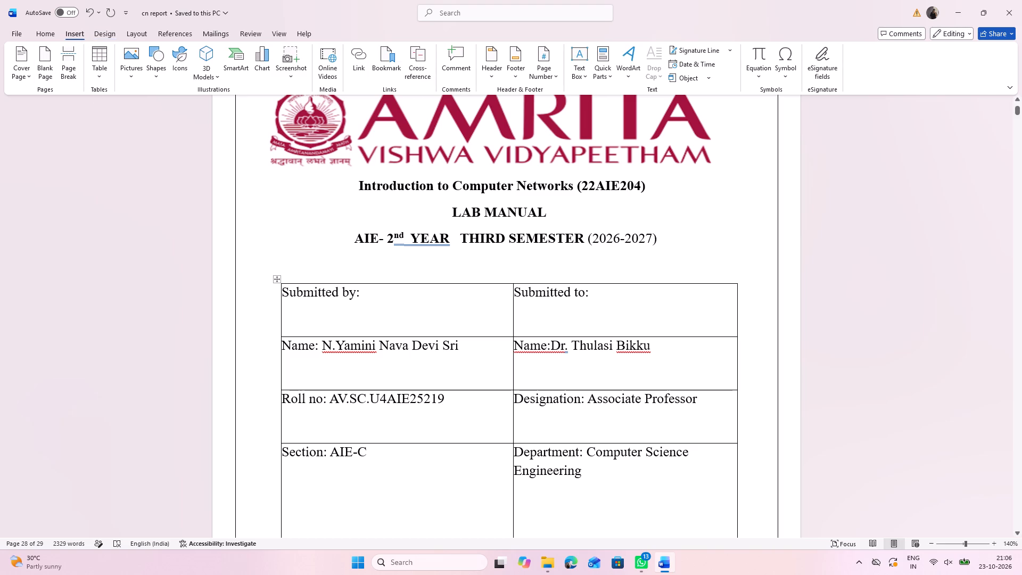
{"action": "scroll", "coordinate": [318, 325], "scroll_direction": "down", "scroll_amount": 20}
{"action": "scroll", "coordinate": [318, 325], "scroll_direction": "down", "scroll_amount": 18}
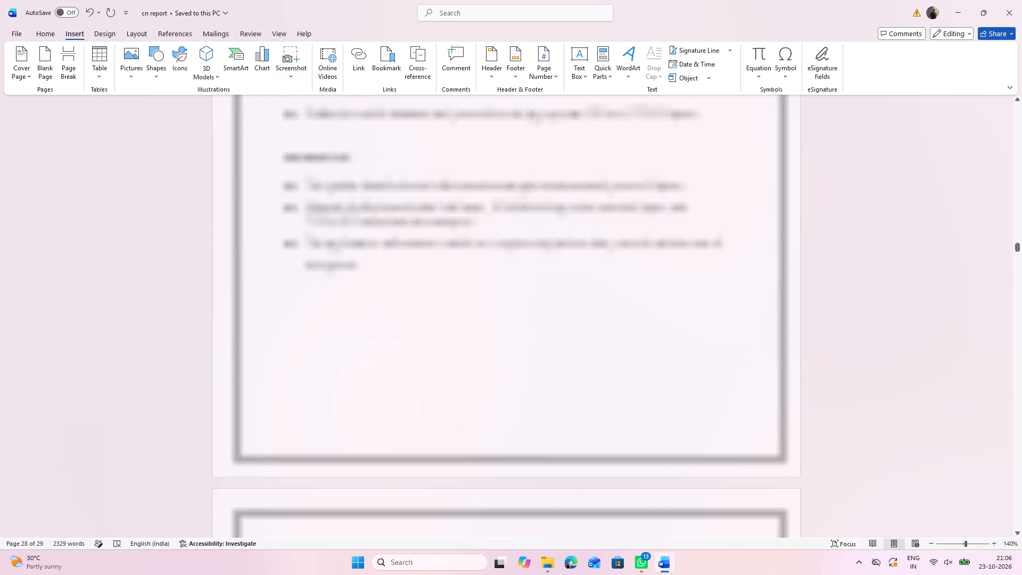
{"action": "scroll", "coordinate": [318, 325], "scroll_direction": "down", "scroll_amount": 20}
{"action": "scroll", "coordinate": [318, 325], "scroll_direction": "up", "scroll_amount": 2}
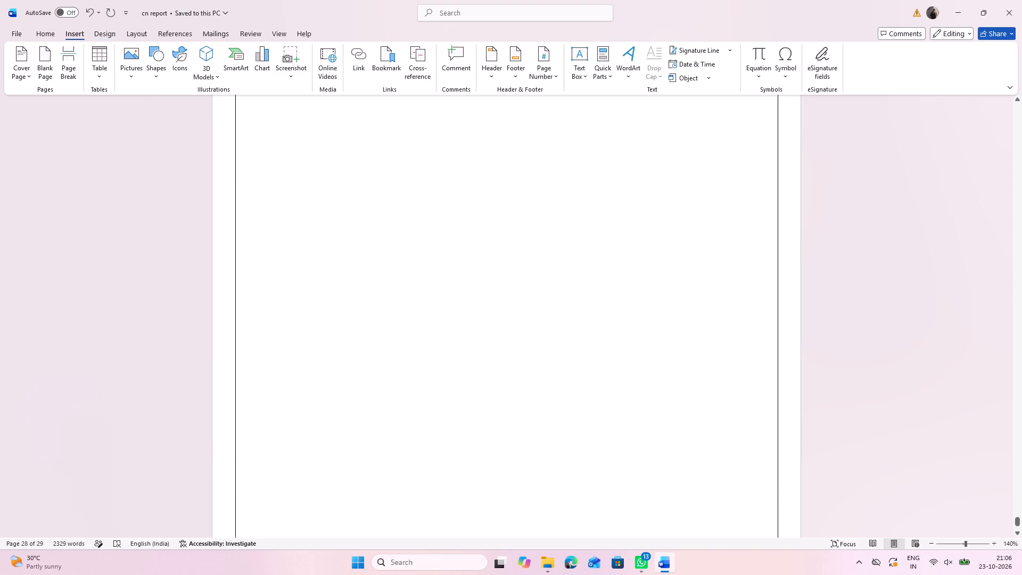
{"action": "scroll", "coordinate": [318, 325], "scroll_direction": "up", "scroll_amount": 3}
{"action": "scroll", "coordinate": [388, 543], "scroll_direction": "down", "scroll_amount": 1}
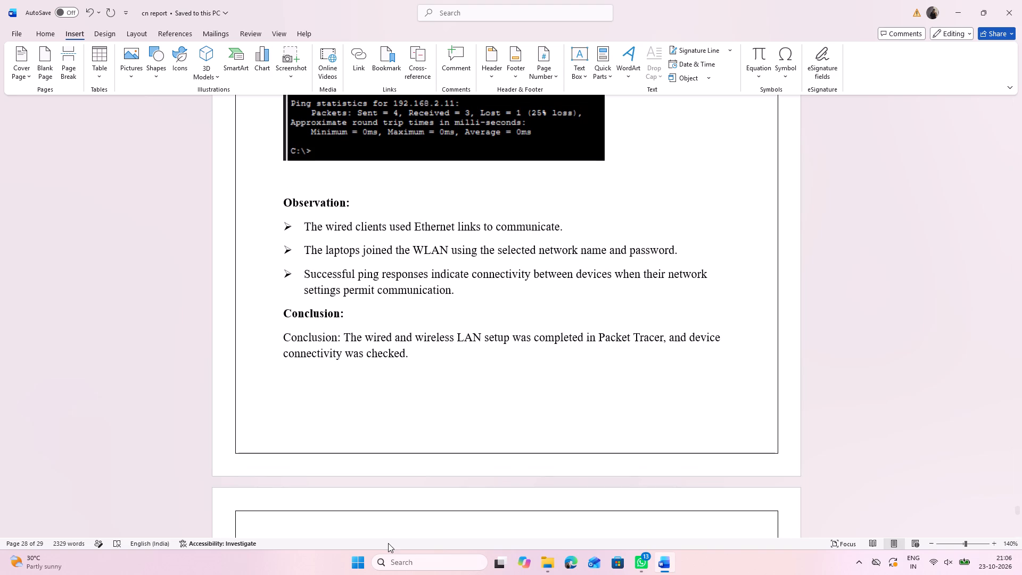
{"action": "scroll", "coordinate": [386, 466], "scroll_direction": "down", "scroll_amount": 1}
{"action": "left_click", "coordinate": [384, 410]}
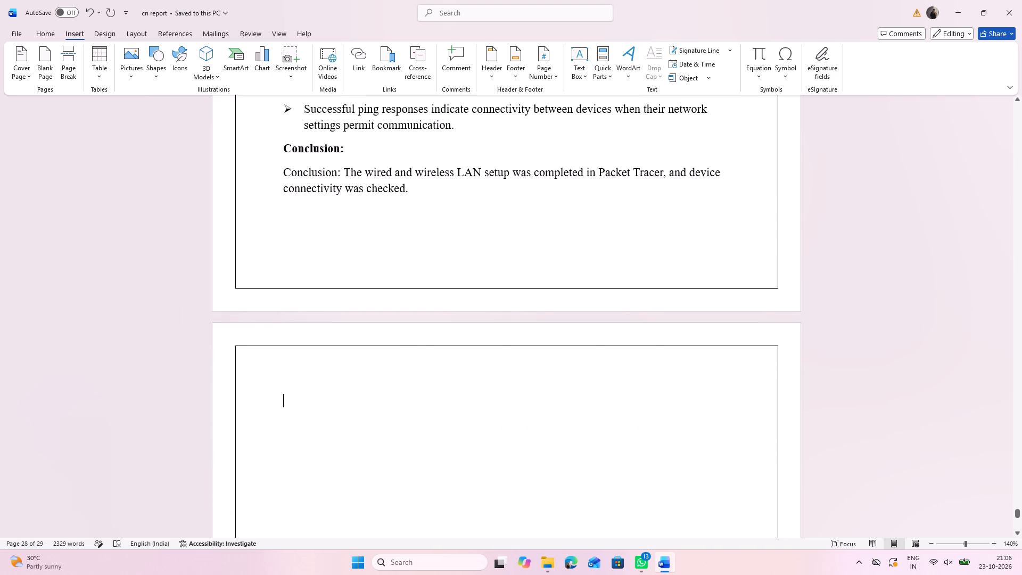
{"action": "key", "text": "BackSpace"}
{"action": "scroll", "coordinate": [384, 410], "scroll_direction": "down", "scroll_amount": 4}
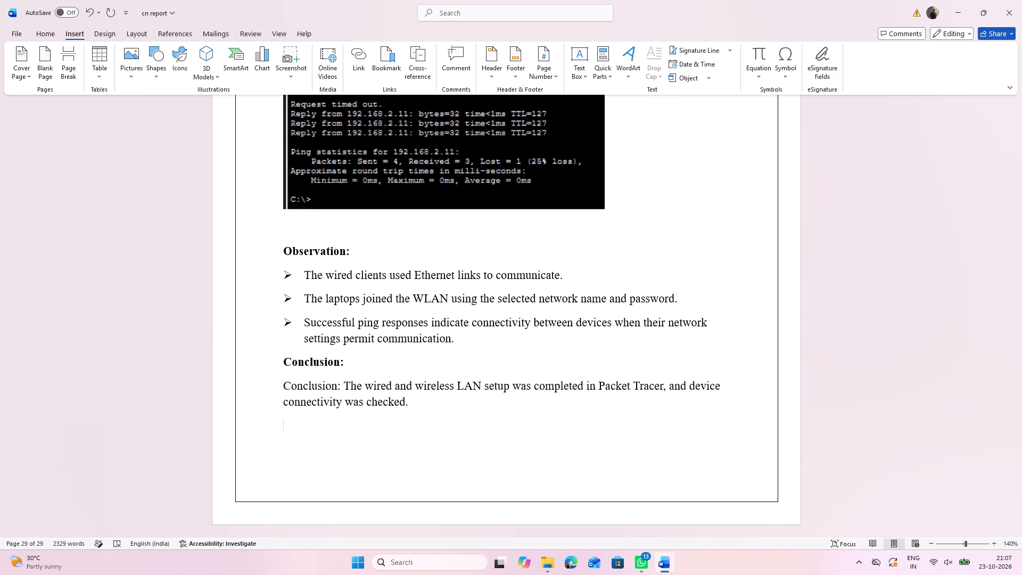
{"action": "scroll", "coordinate": [384, 410], "scroll_direction": "down", "scroll_amount": 2}
{"action": "scroll", "coordinate": [464, 397], "scroll_direction": "down", "scroll_amount": 2}
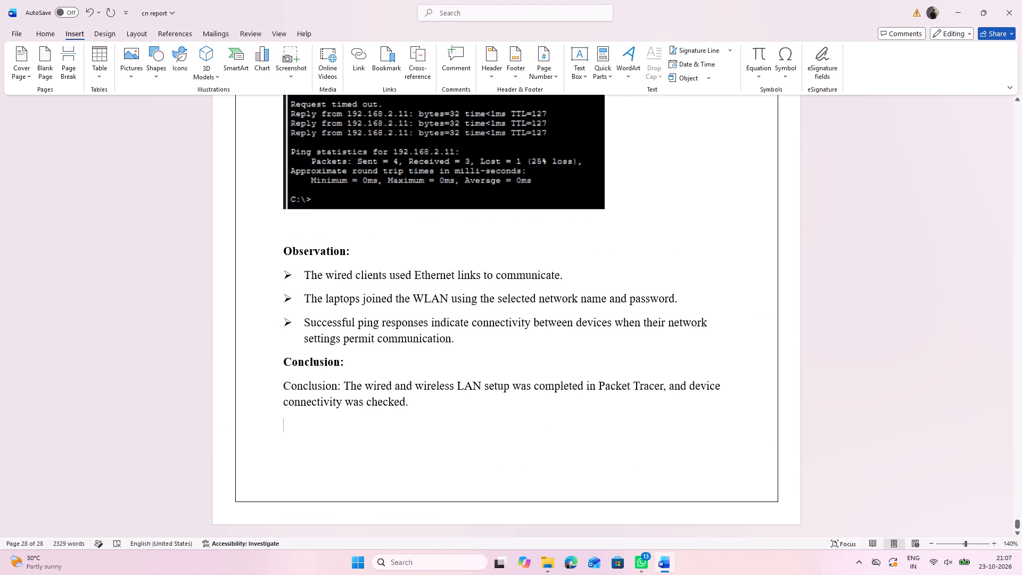
Save the changes to the cn report document.
{"action": "scroll", "coordinate": [464, 397], "scroll_direction": "up", "scroll_amount": 17}
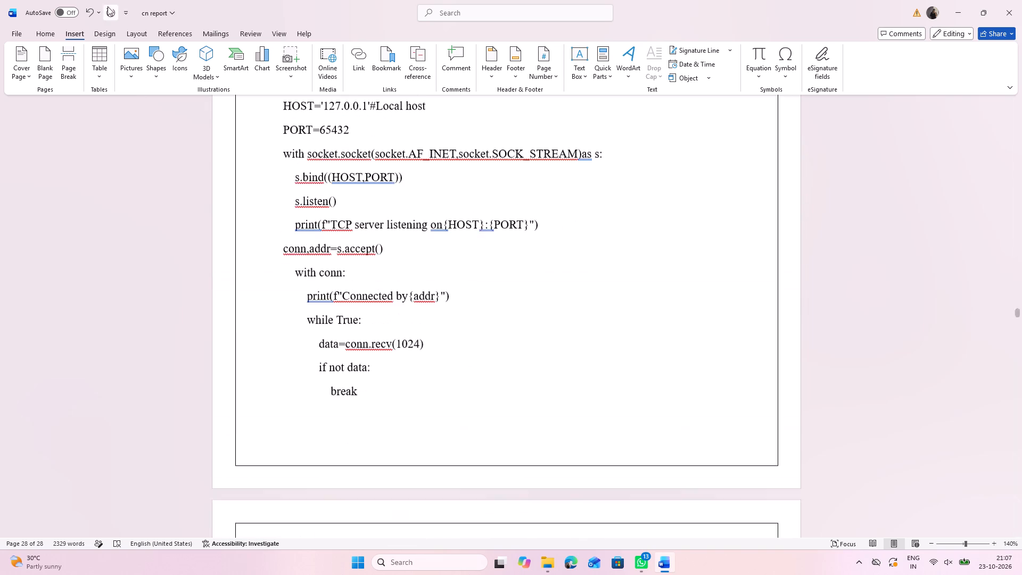
{"action": "left_click", "coordinate": [17, 30]}
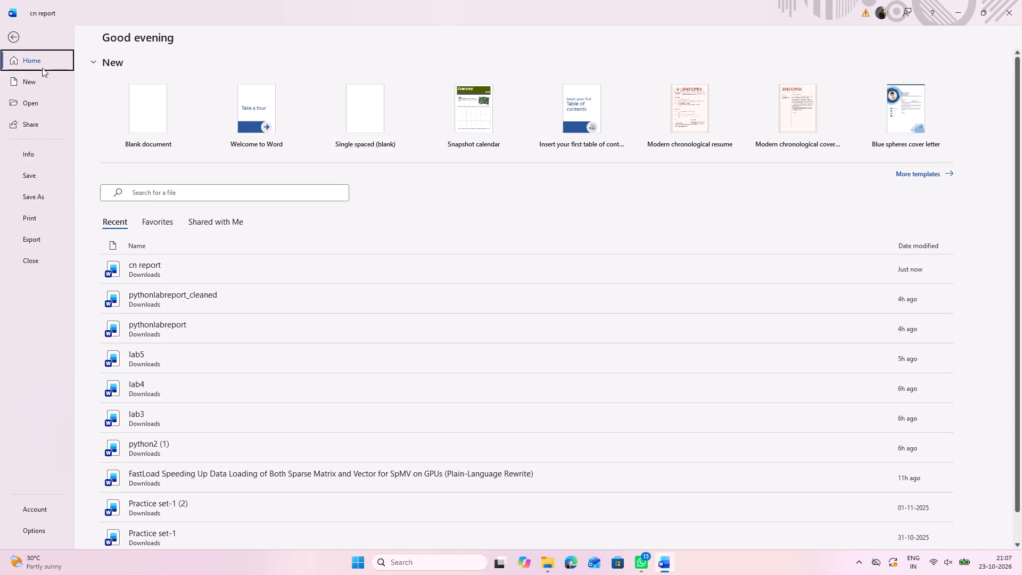
{"action": "left_click", "coordinate": [29, 174]}
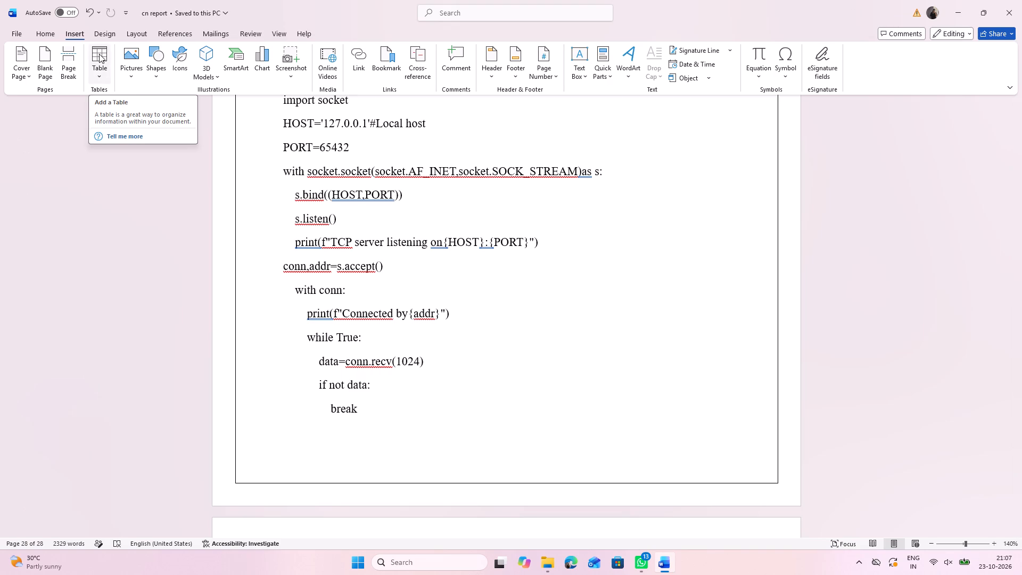
Save the cn report document under its existing name.
{"action": "left_click", "coordinate": [50, 38]}
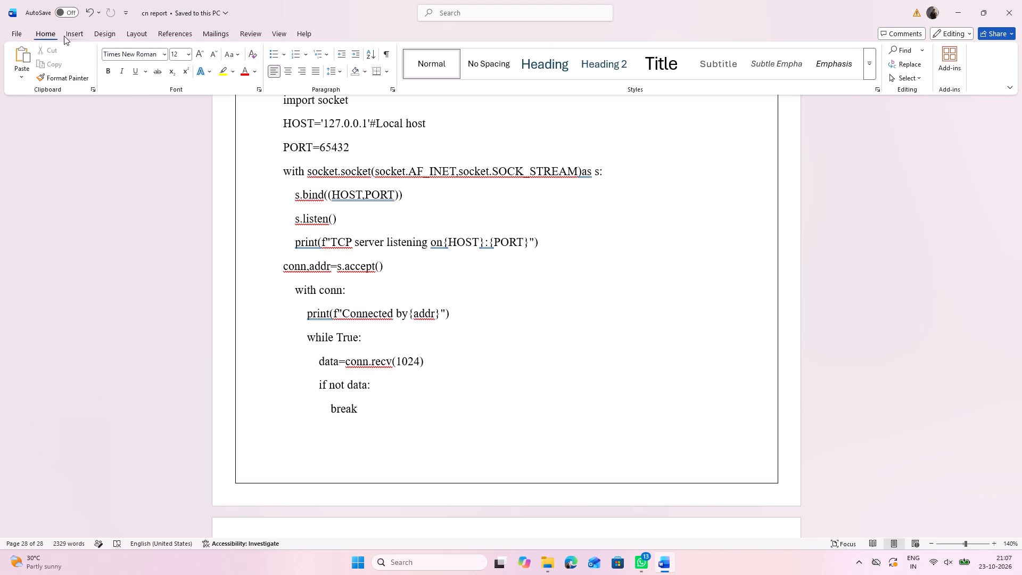
{"action": "left_click", "coordinate": [66, 36]}
{"action": "left_click", "coordinate": [22, 36]}
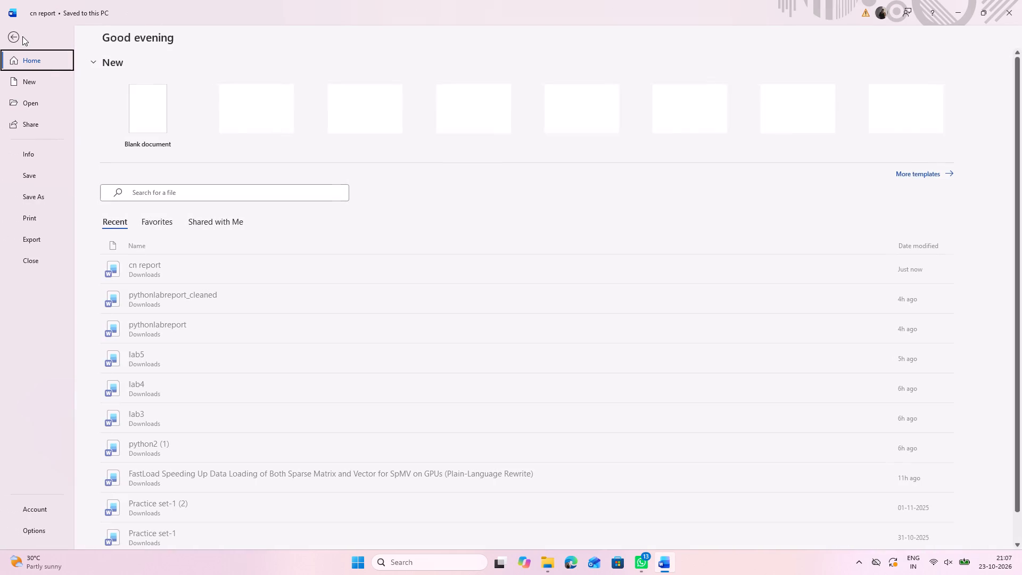
{"action": "left_click", "coordinate": [45, 172]}
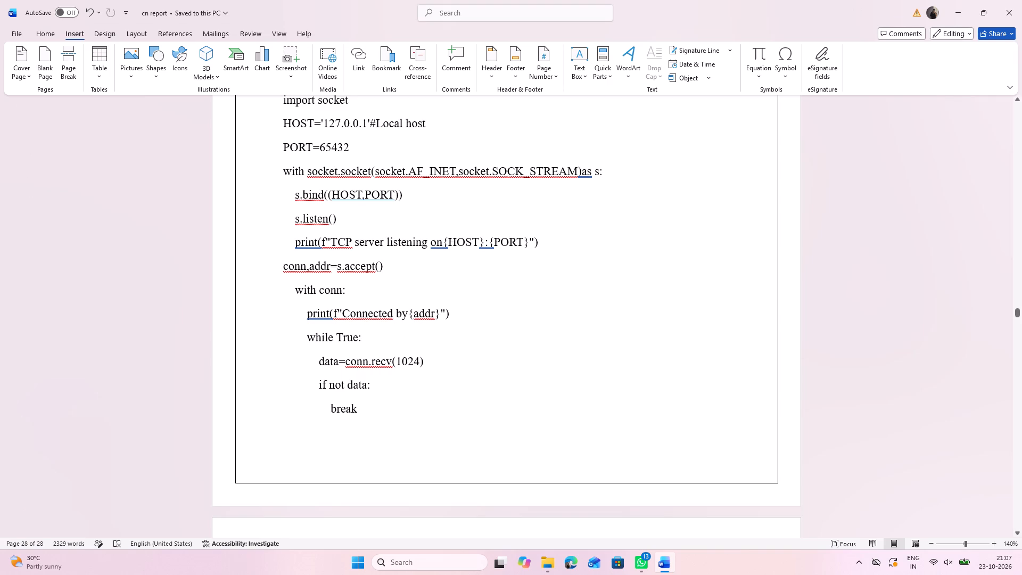
Check the pages from the TCP programs to the RIP verification section and save the cn report again.
{"action": "scroll", "coordinate": [560, 335], "scroll_direction": "down", "scroll_amount": 3}
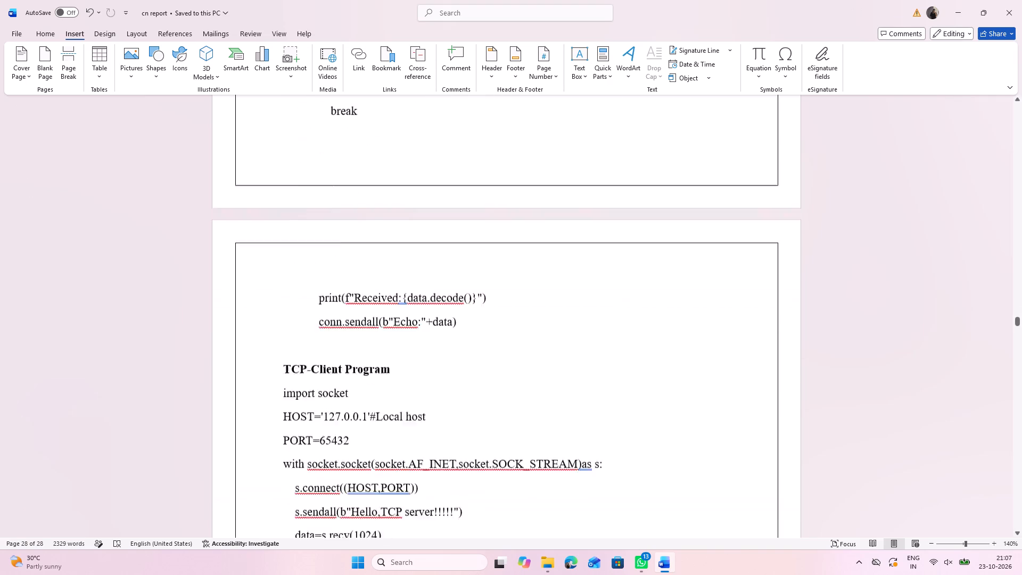
{"action": "scroll", "coordinate": [560, 335], "scroll_direction": "down", "scroll_amount": 10}
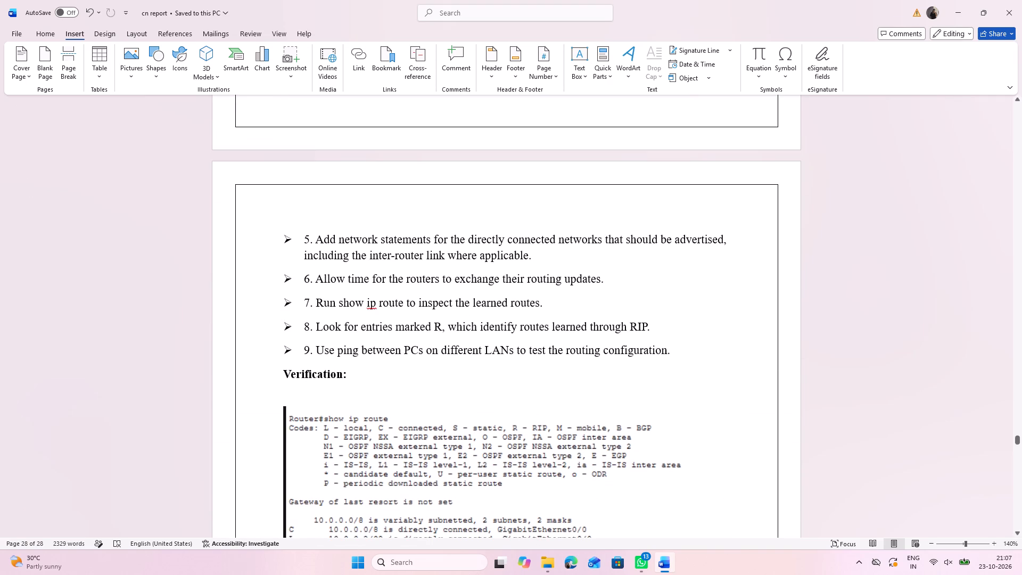
{"action": "left_click", "coordinate": [21, 31]}
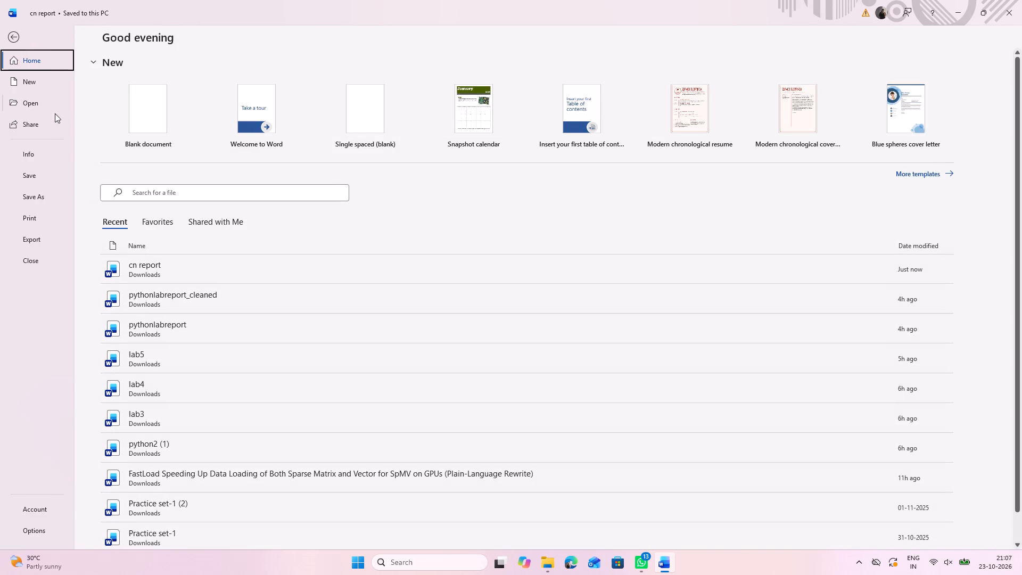
{"action": "left_click", "coordinate": [43, 170]}
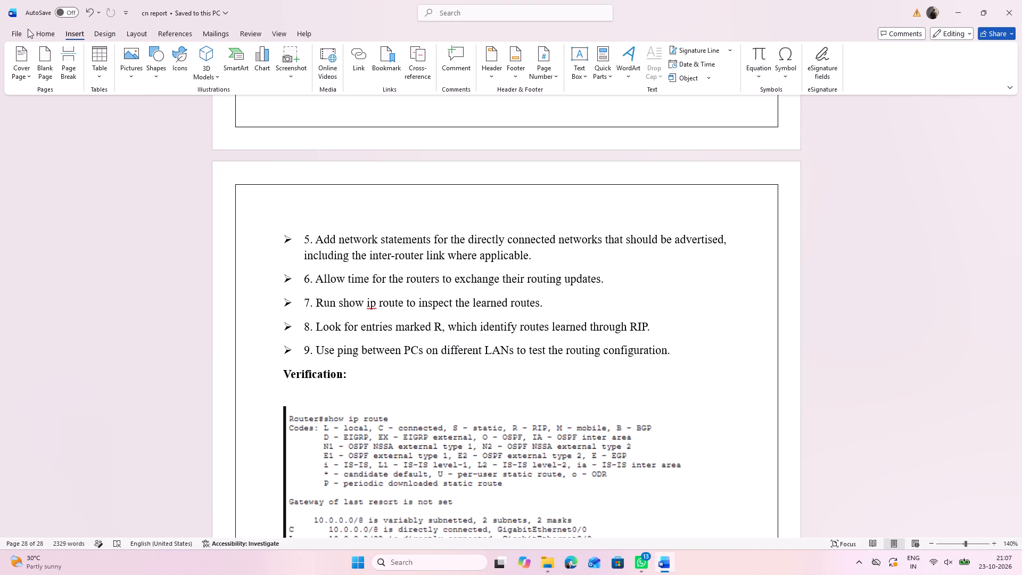
{"action": "left_click", "coordinate": [28, 29]}
{"action": "left_click", "coordinate": [31, 178]}
{"action": "left_click", "coordinate": [19, 35]}
{"action": "left_click", "coordinate": [30, 181]}
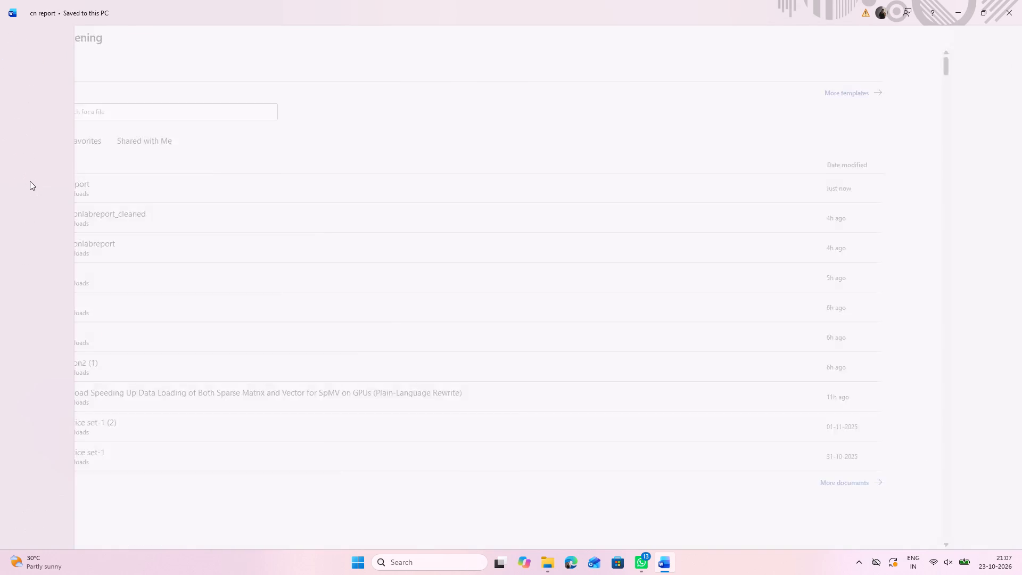
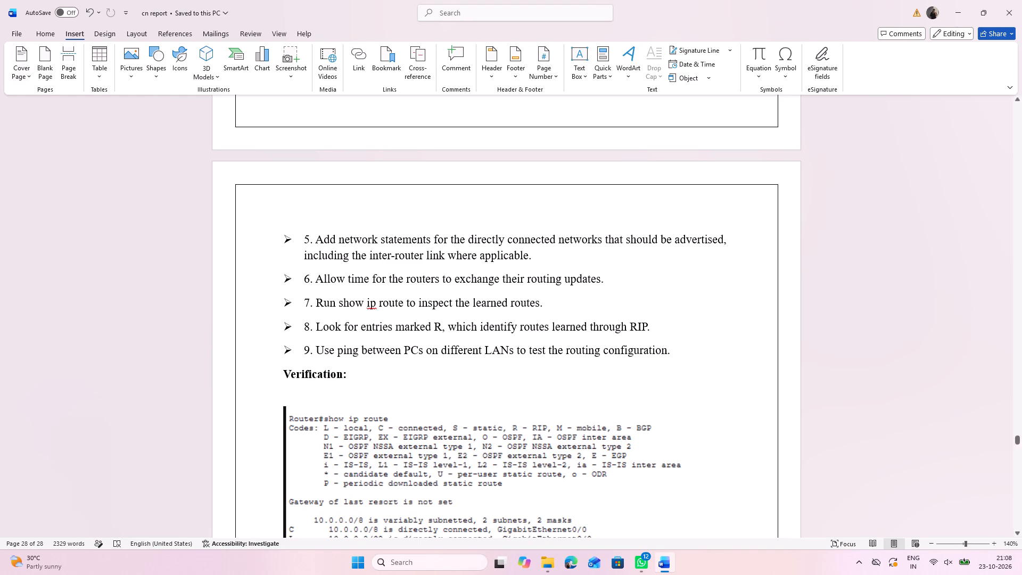
Save the cn report document again under its existing name.
{"action": "left_click", "coordinate": [24, 37]}
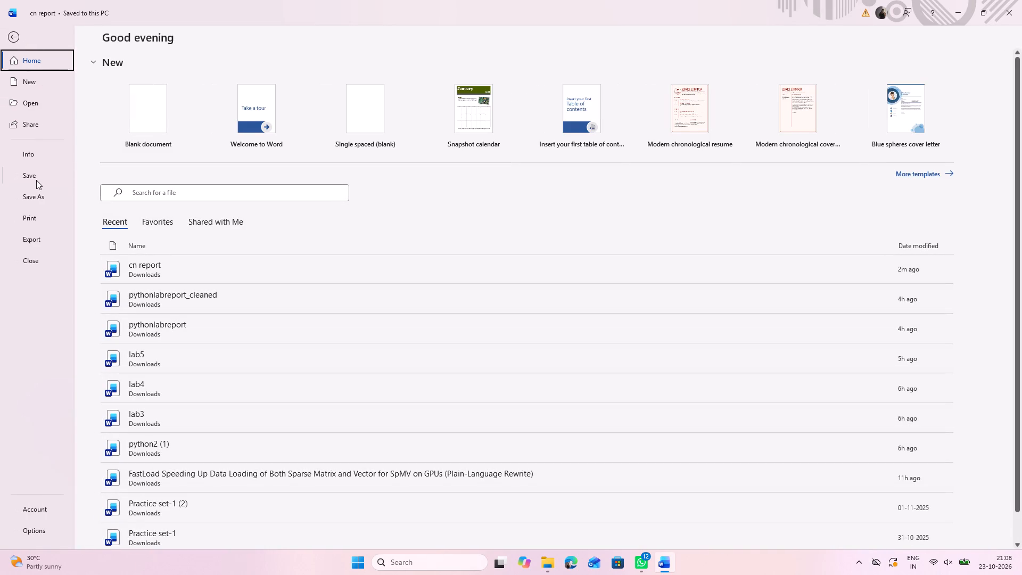
{"action": "left_click", "coordinate": [36, 180]}
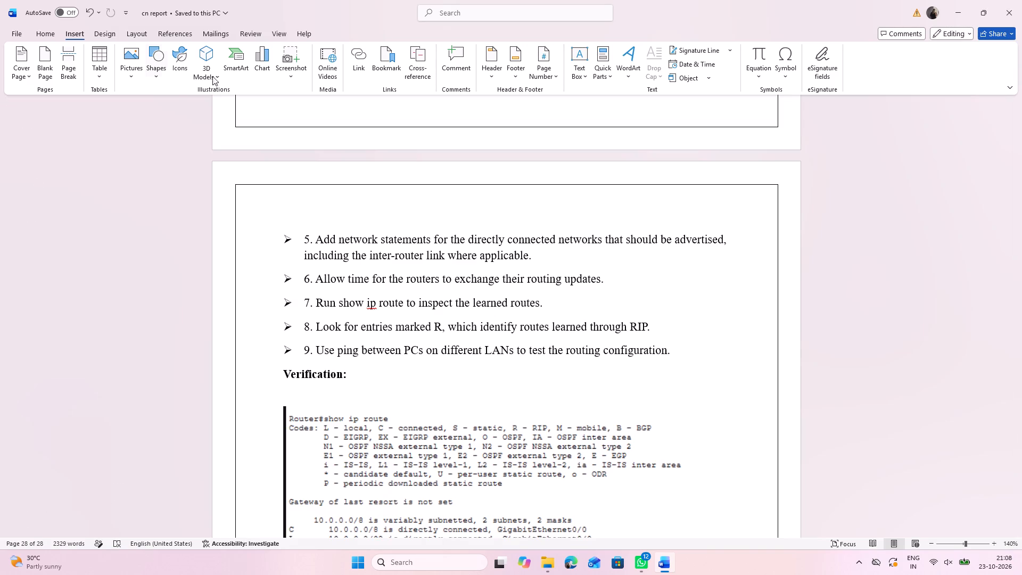
Open cn report from the recent files in File Explorer and check its final pages and cover page.
{"action": "left_click", "coordinate": [548, 563]}
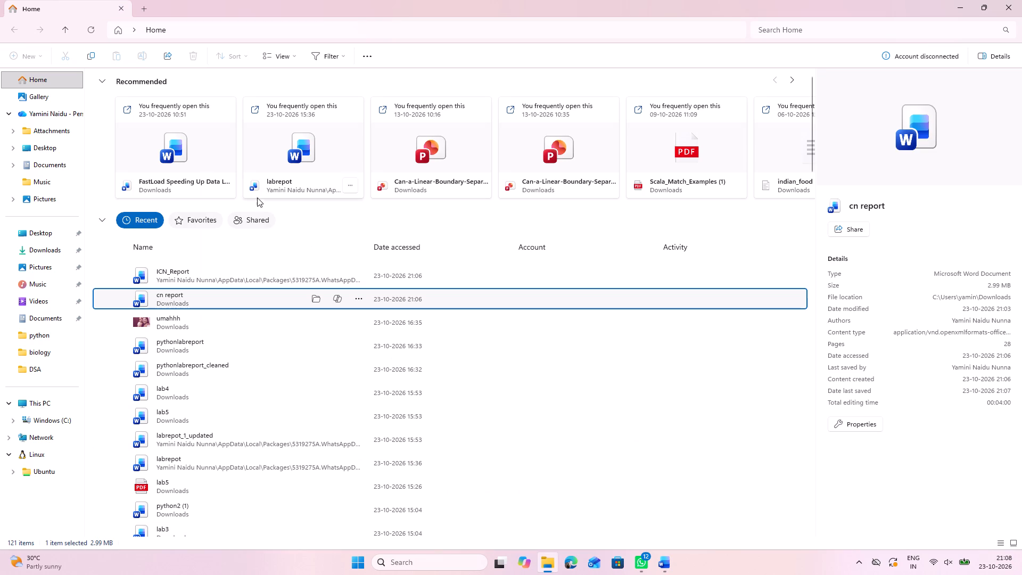
{"action": "double_click", "coordinate": [189, 301]}
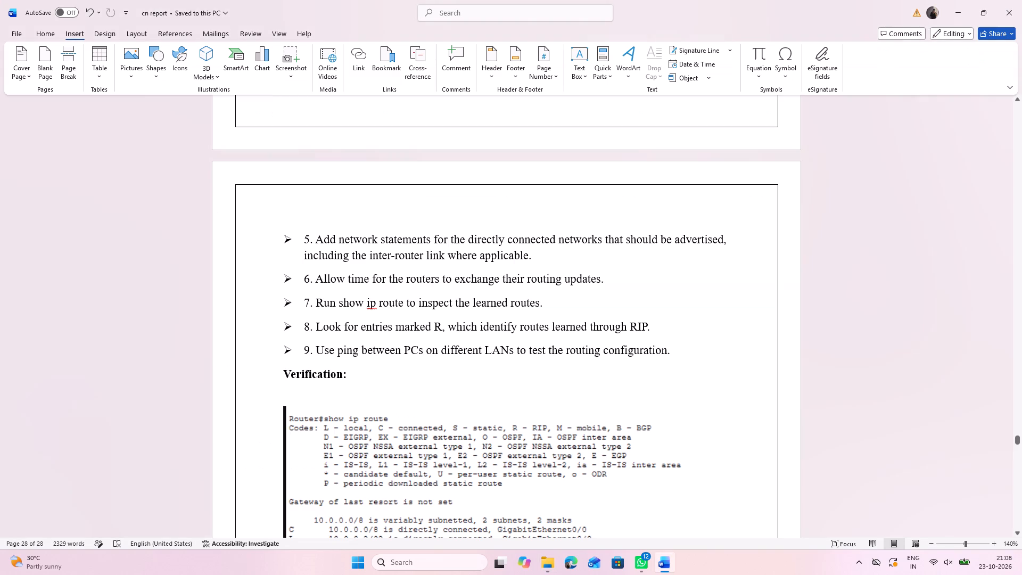
{"action": "scroll", "coordinate": [655, 362], "scroll_direction": "down", "scroll_amount": 20}
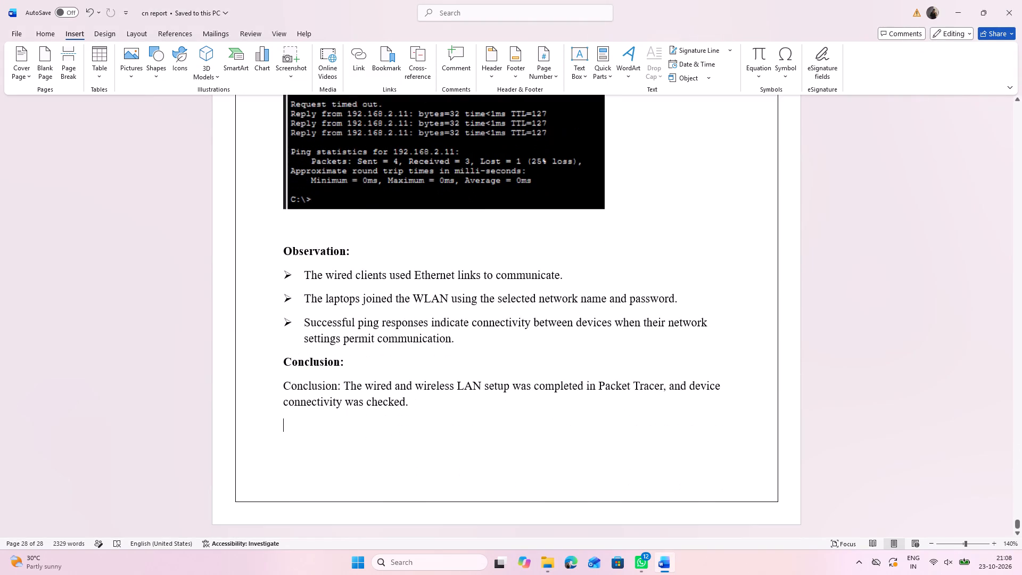
{"action": "scroll", "coordinate": [655, 362], "scroll_direction": "down", "scroll_amount": 8}
{"action": "scroll", "coordinate": [655, 362], "scroll_direction": "up", "scroll_amount": 16}
{"action": "scroll", "coordinate": [655, 362], "scroll_direction": "up", "scroll_amount": 17}
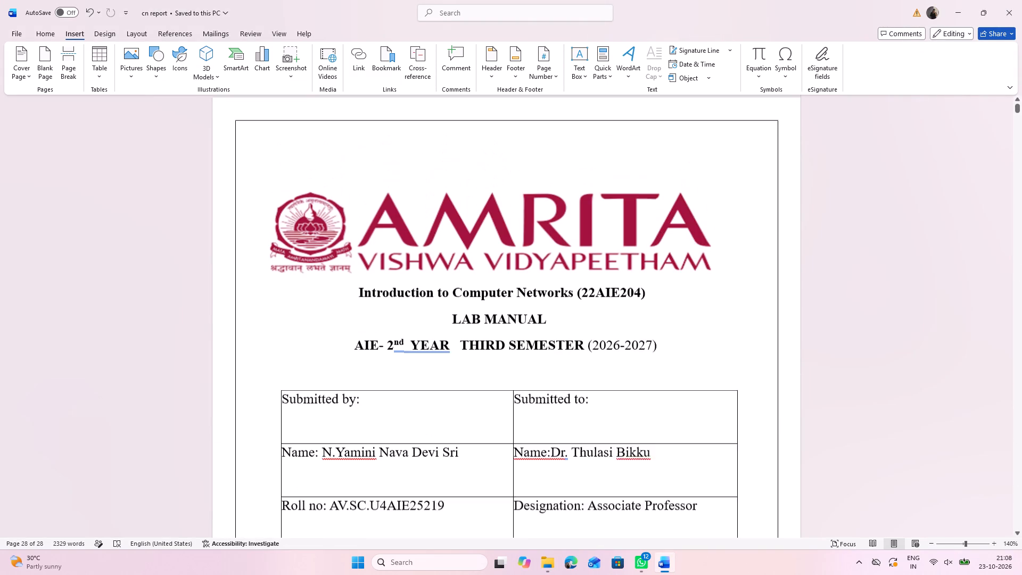
{"action": "scroll", "coordinate": [696, 300], "scroll_direction": "up", "scroll_amount": 6}
Close the cn report document.
{"action": "left_click", "coordinate": [1021, 0]}
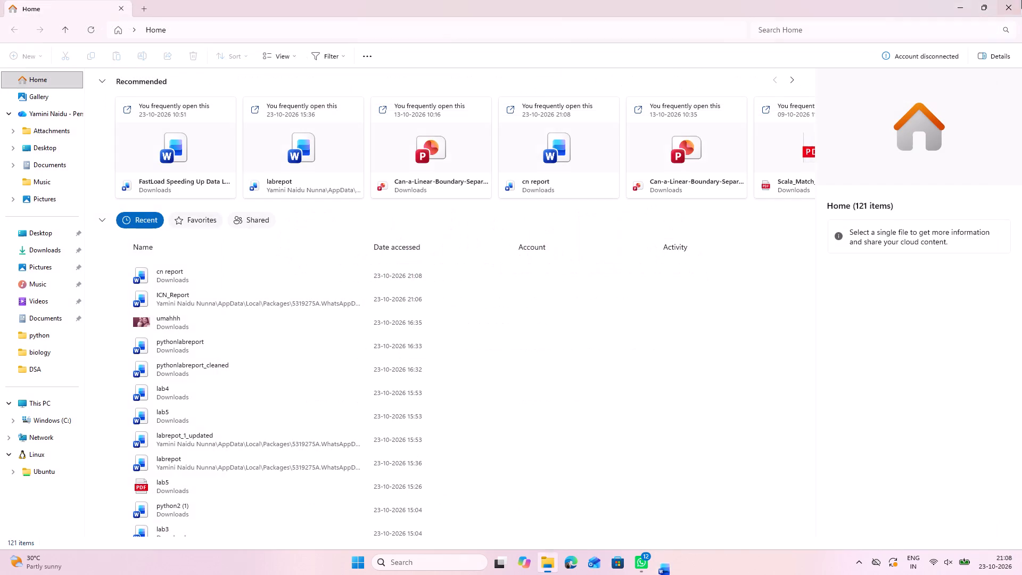